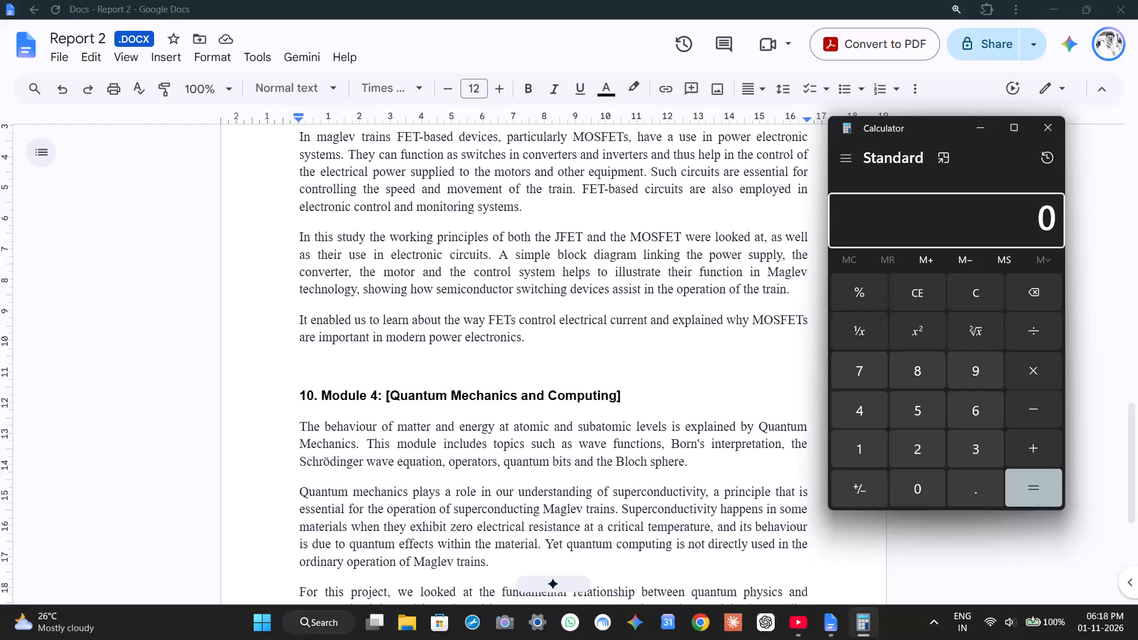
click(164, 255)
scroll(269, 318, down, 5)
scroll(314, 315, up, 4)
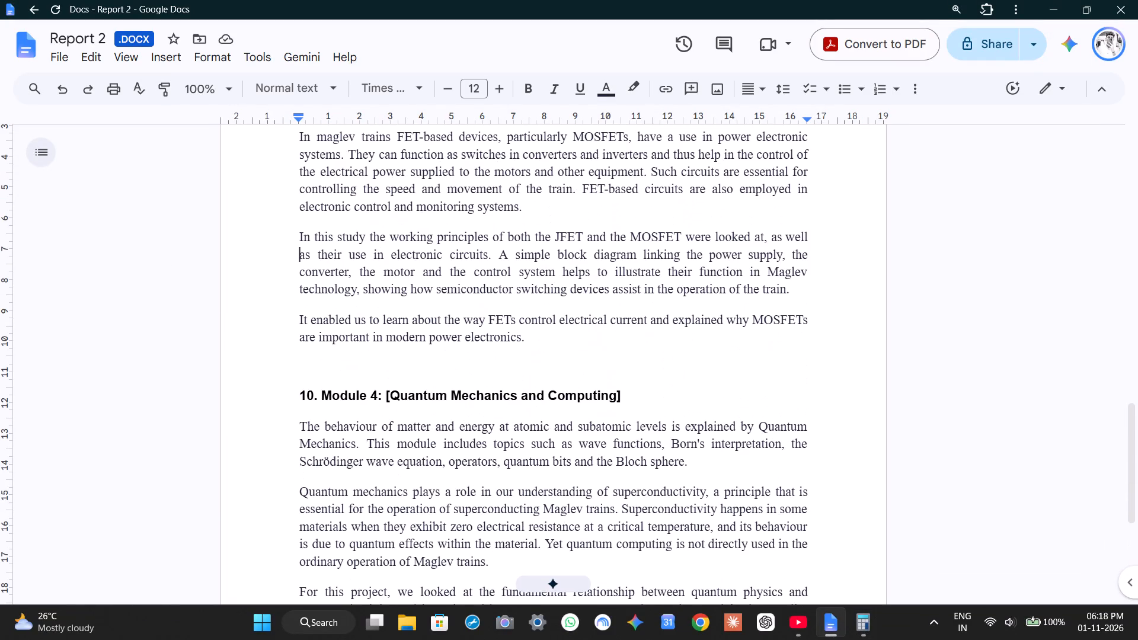
Switch to a Chrome window and open the My Drive folder in Google Drive.
click(1137, 639)
click(682, 621)
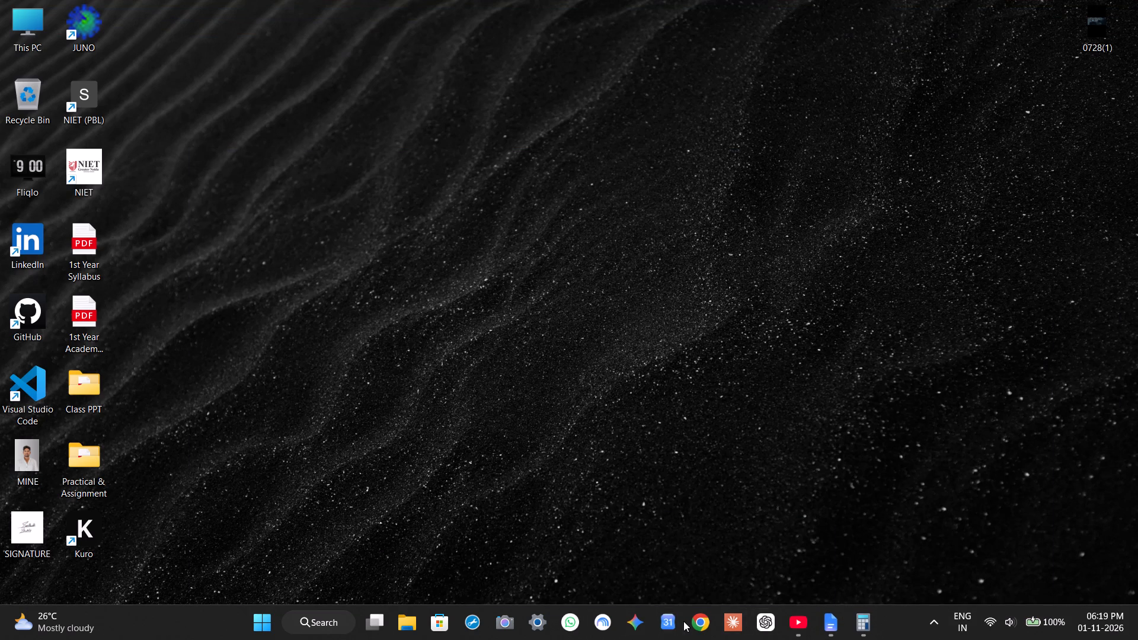
click(701, 620)
click(672, 630)
click(1123, 0)
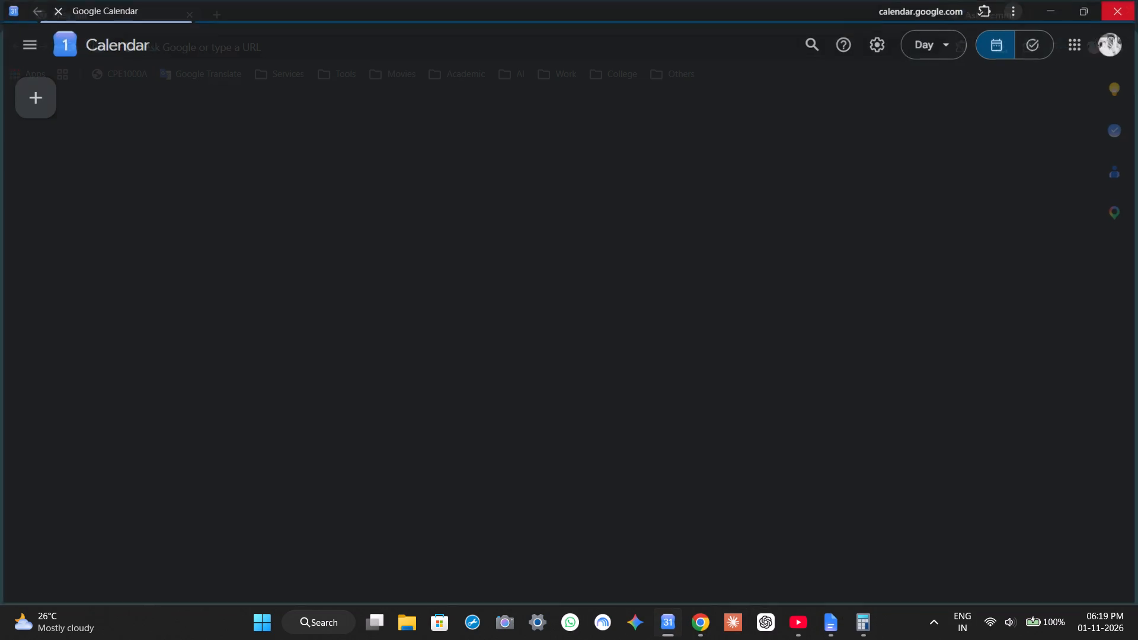
click(1085, 116)
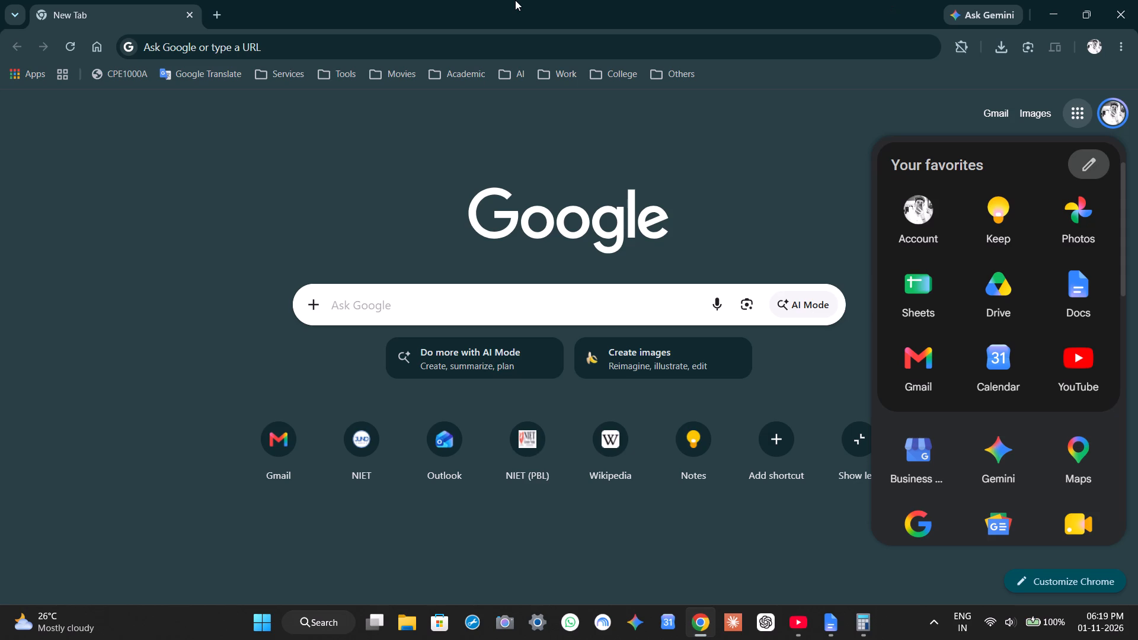
click(1010, 280)
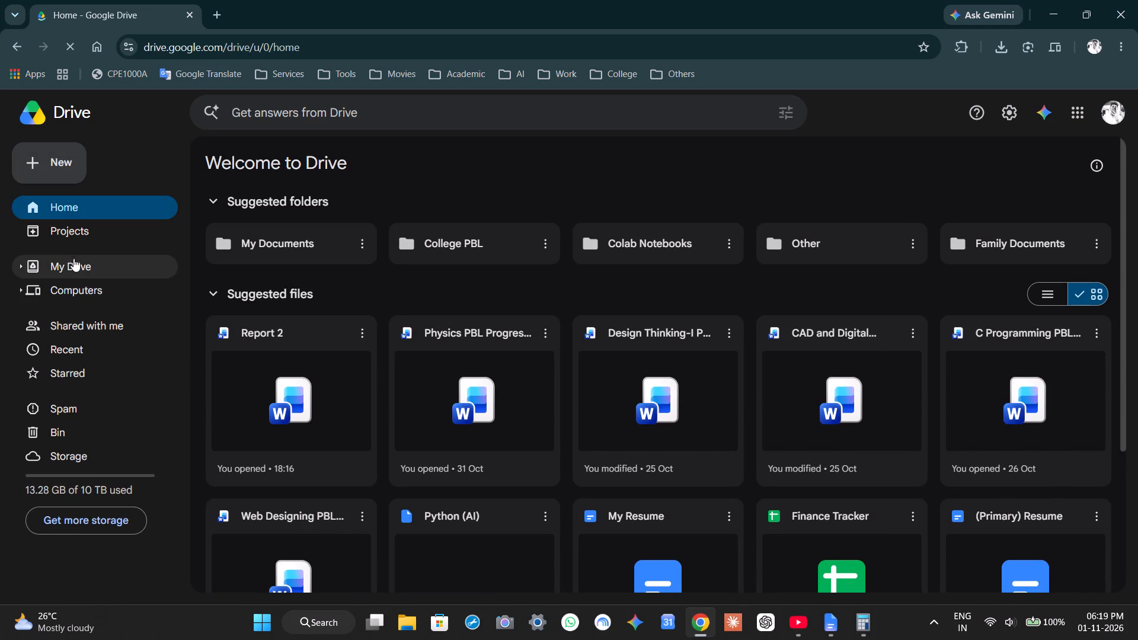
click(73, 257)
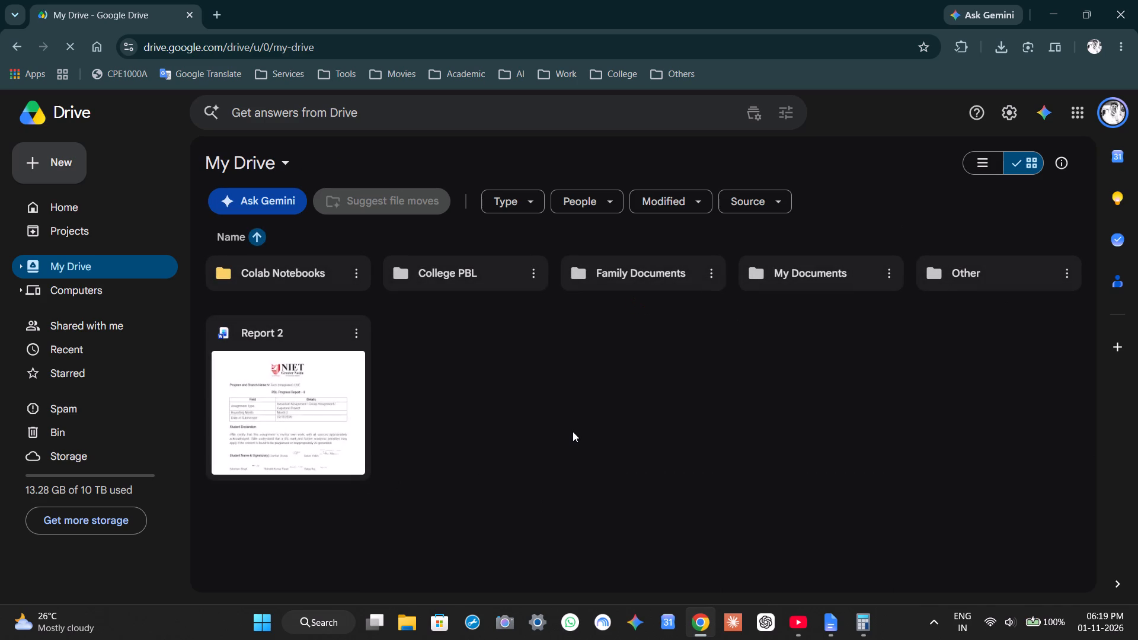
Upload the NNIET_PBL_Report_Format and Guideline Word document from Downloads to My Drive, and close the browser window.
right_click(573, 431)
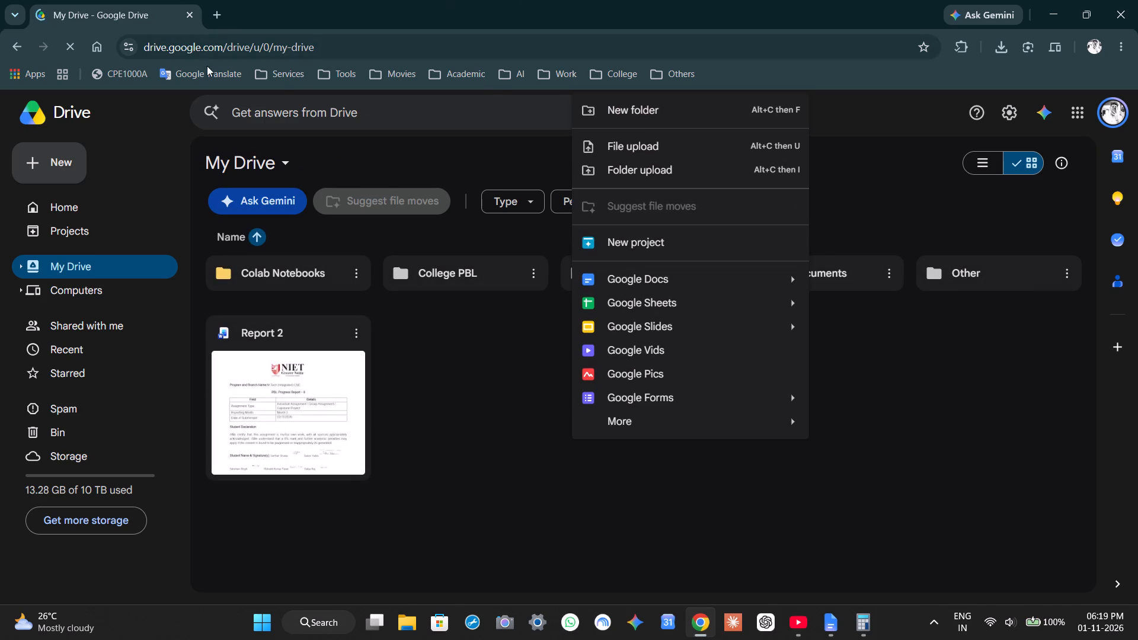
click(700, 134)
click(693, 149)
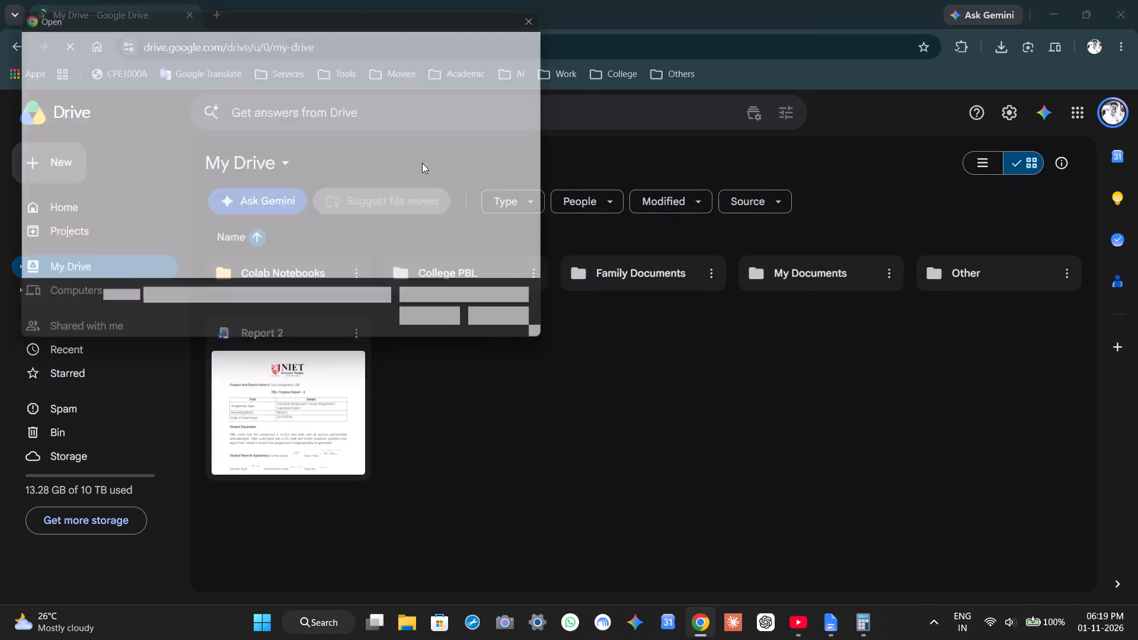
click(71, 173)
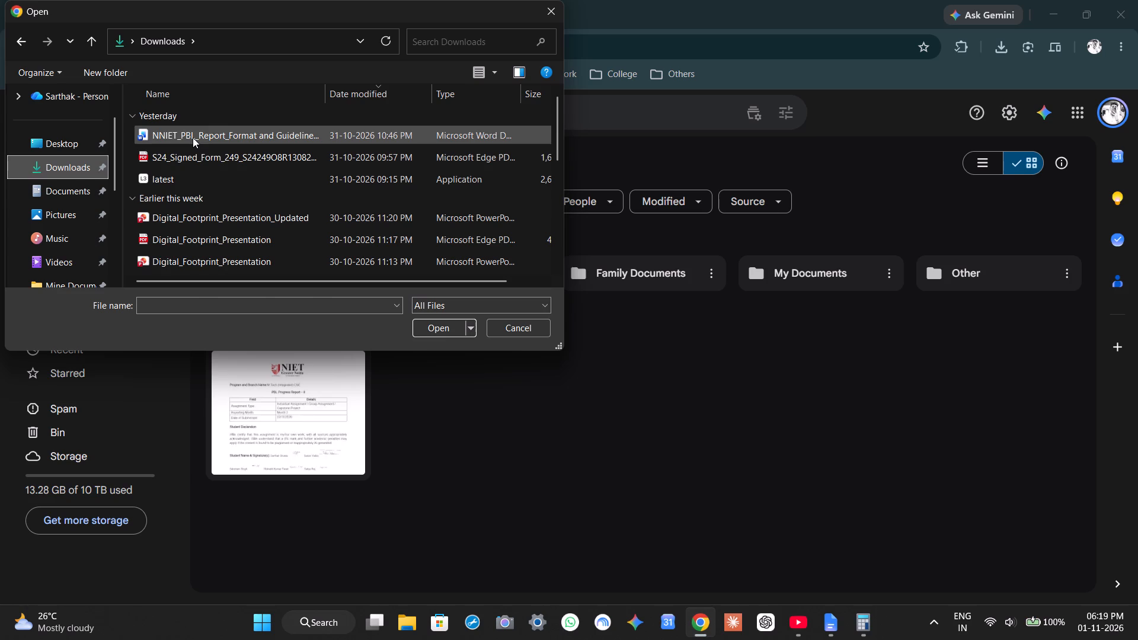
click(193, 137)
click(437, 327)
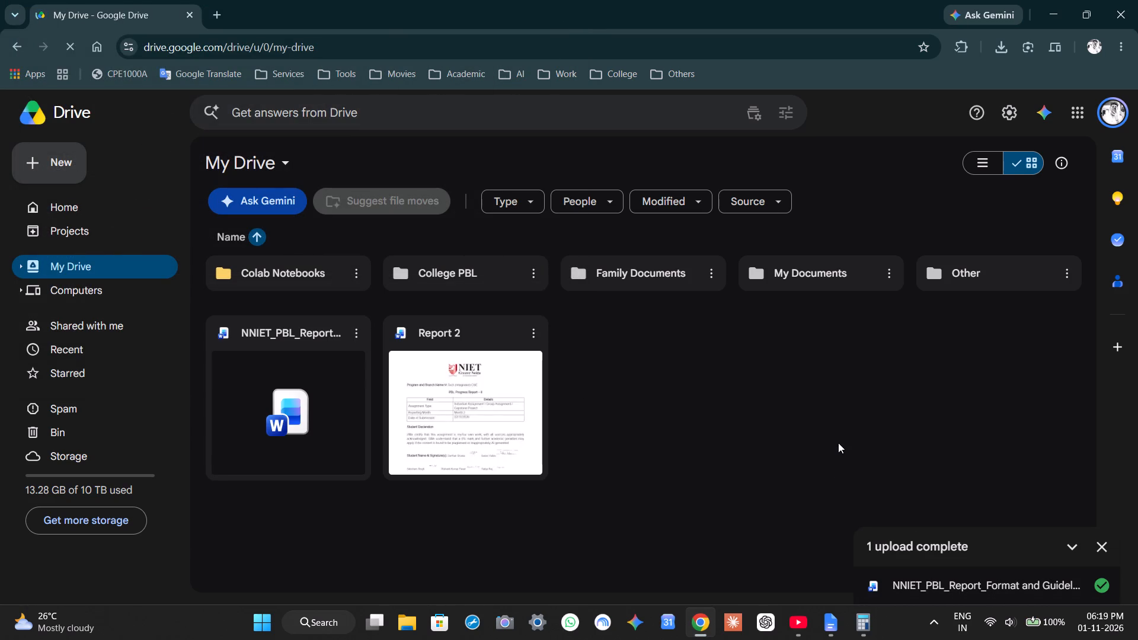
click(1137, 0)
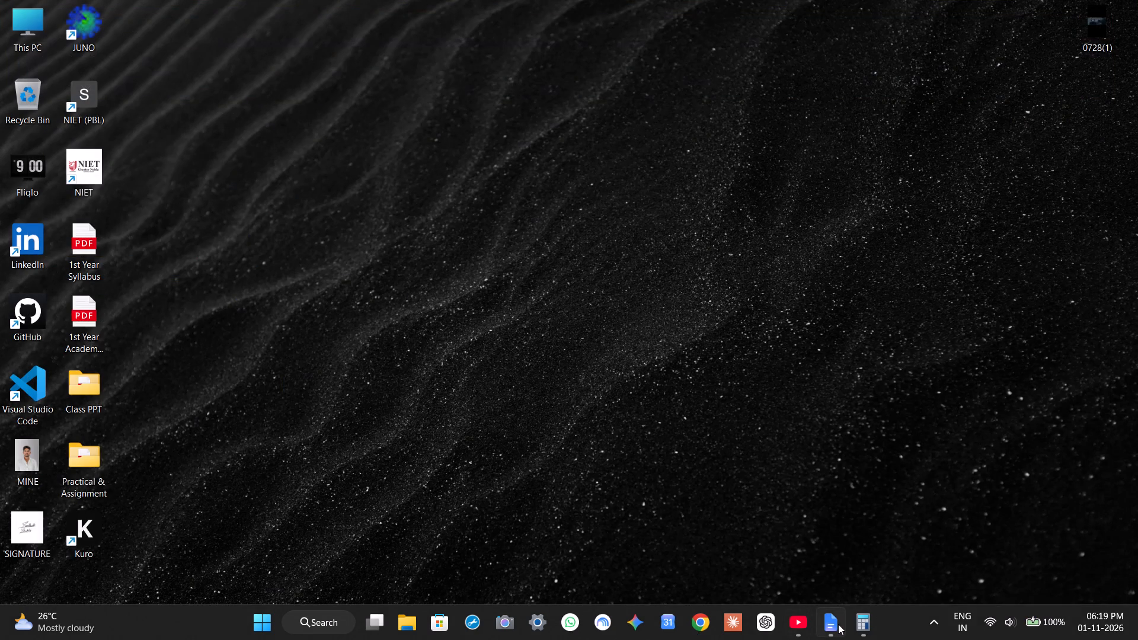
Open another Google Docs window and locate the uploaded NNIET_PBL_Report_Format document among the recent documents.
click(833, 624)
right_click(833, 624)
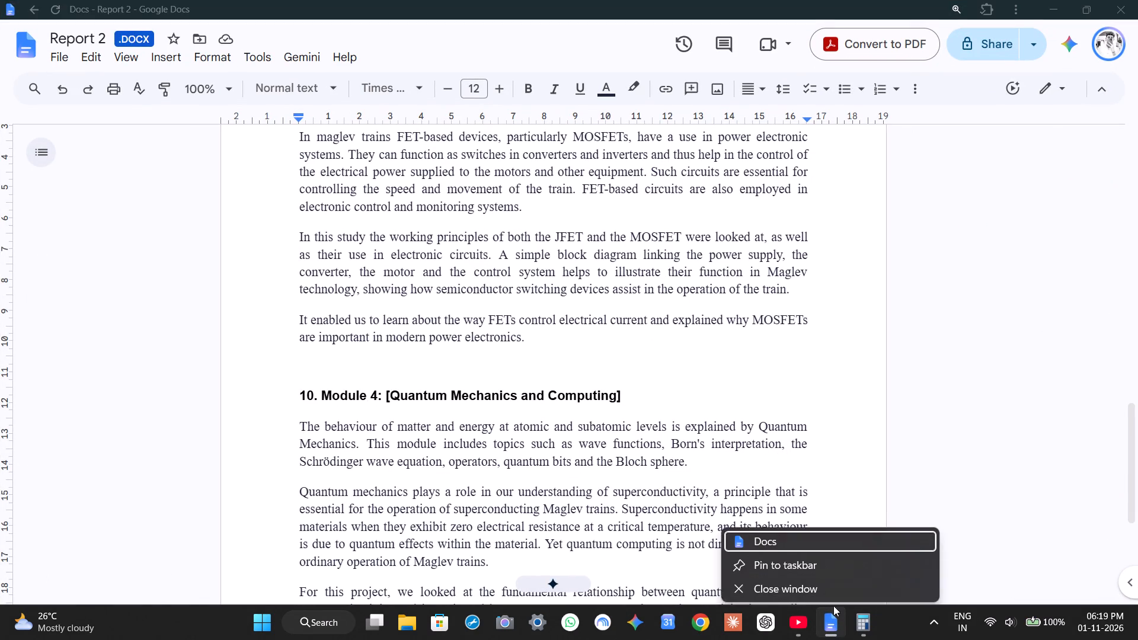
click(804, 540)
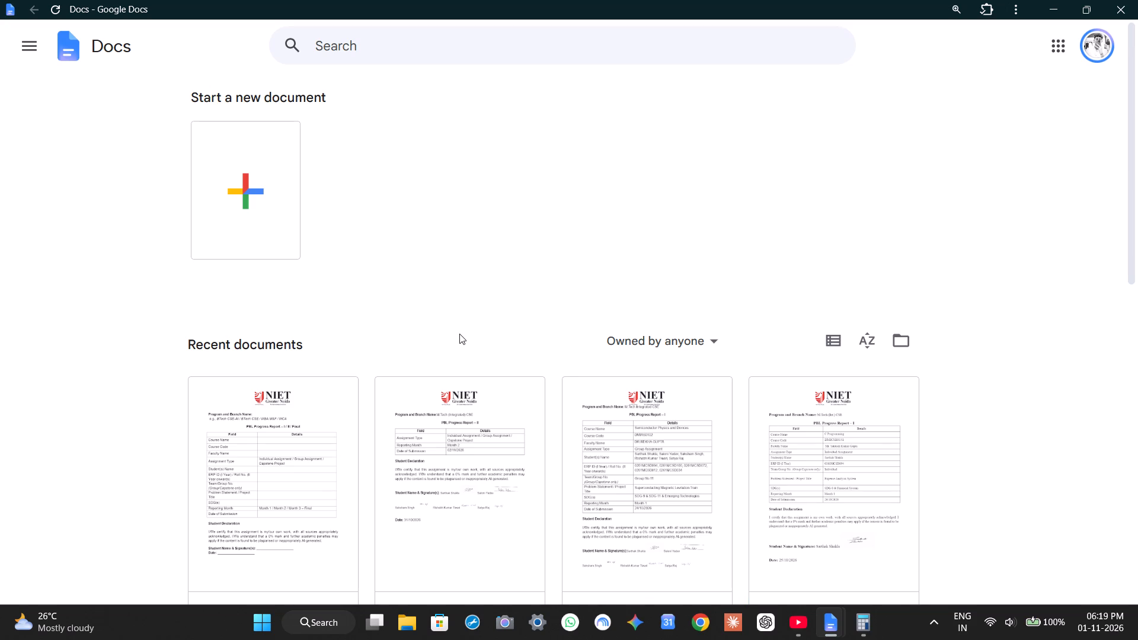
scroll(455, 344, down, 3)
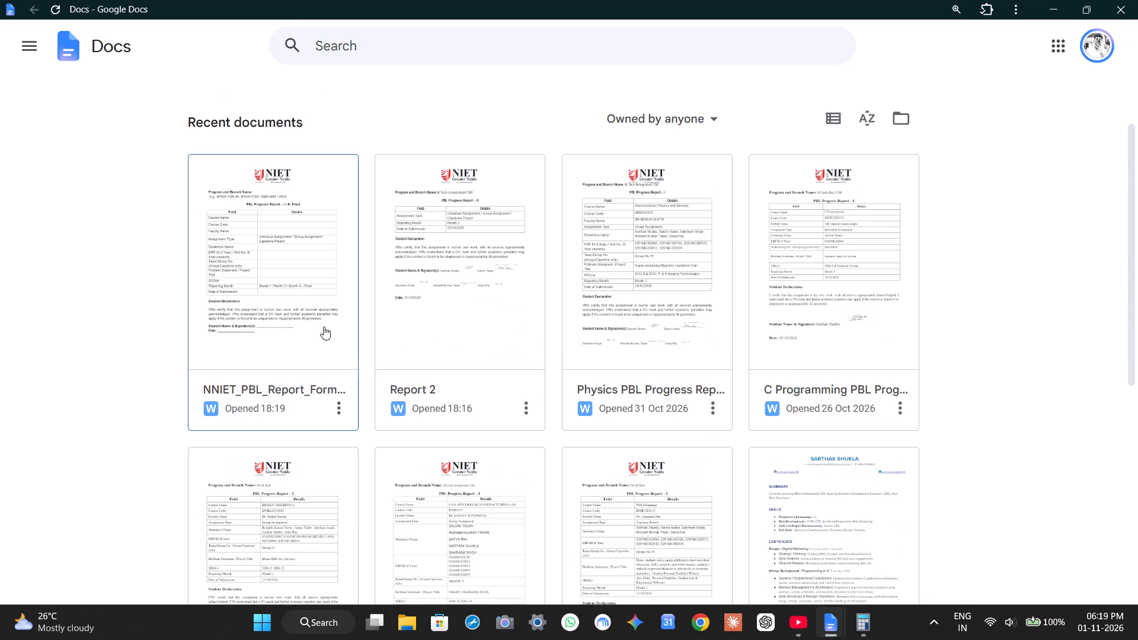
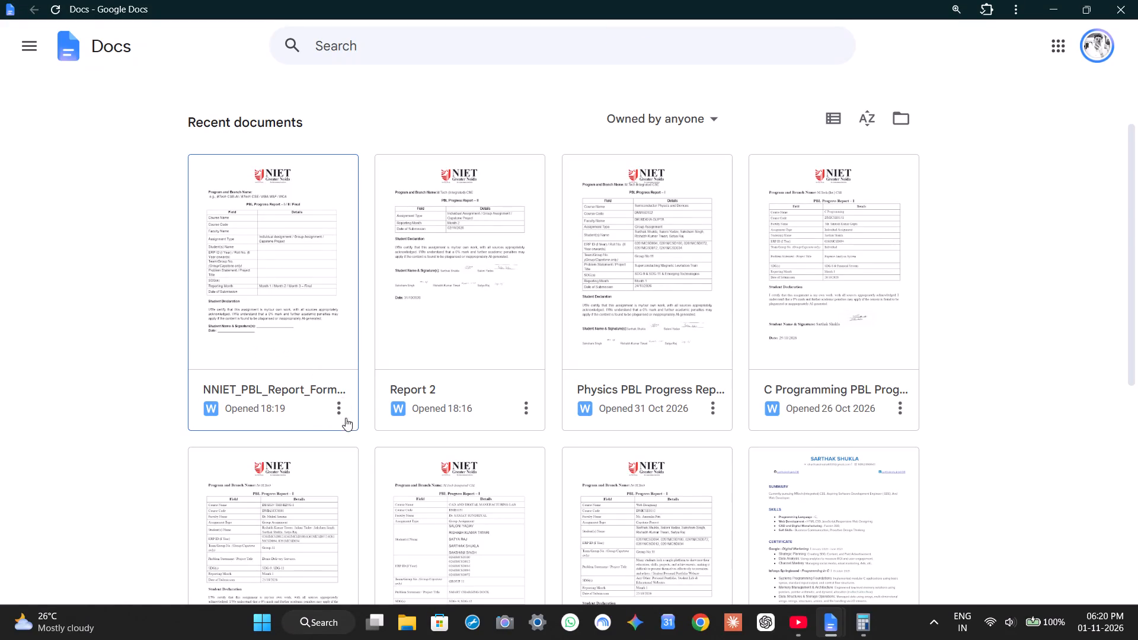
Rename the NNIET_PBL_Report_Format document in the recent documents as Report 2 Web.
click(344, 411)
click(318, 446)
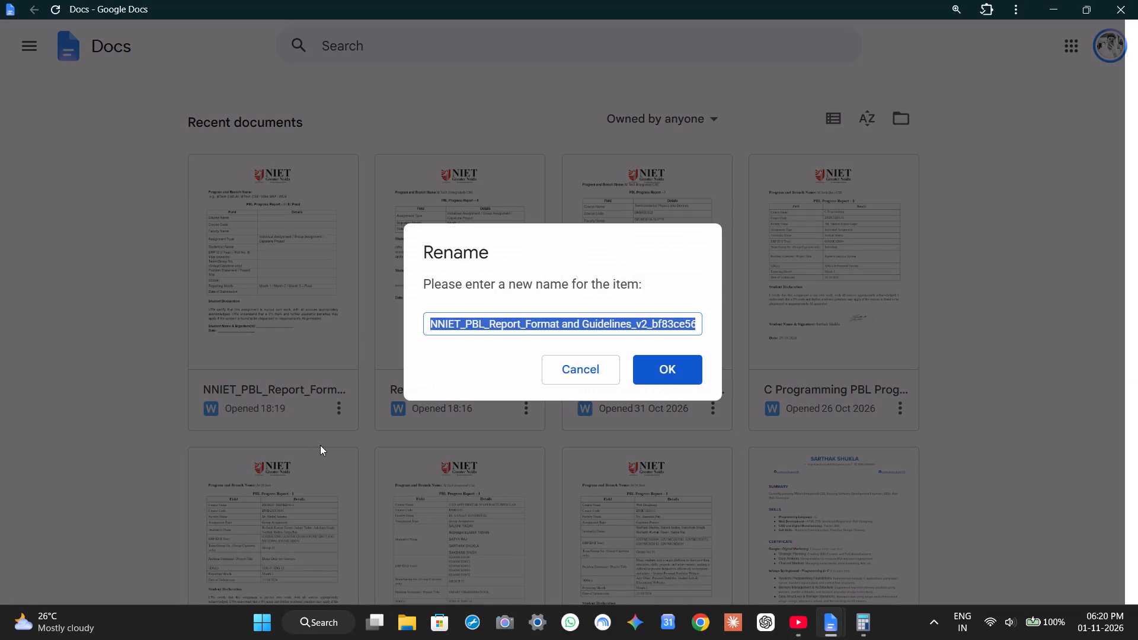
text(Repoe)
key(BackSpace)
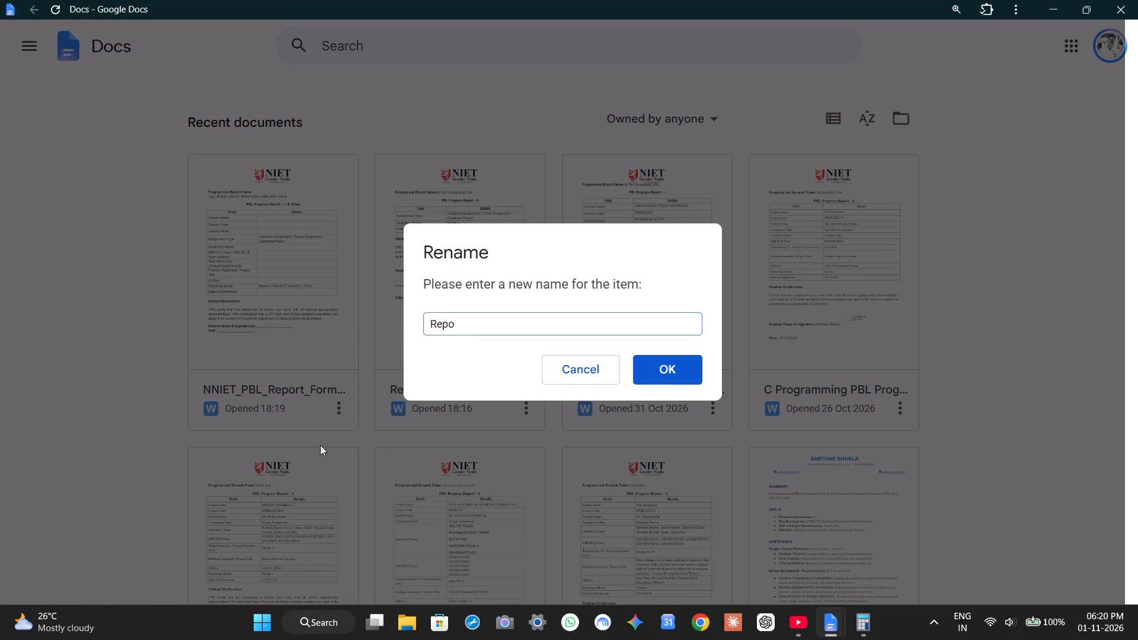
text(r t)
key(BackSpace)
text(t)
key(space)
key(BackSpace)
key(BackSpace)
key(BackSpace)
text(t 2)
key(space)
text(Web)
click(669, 375)
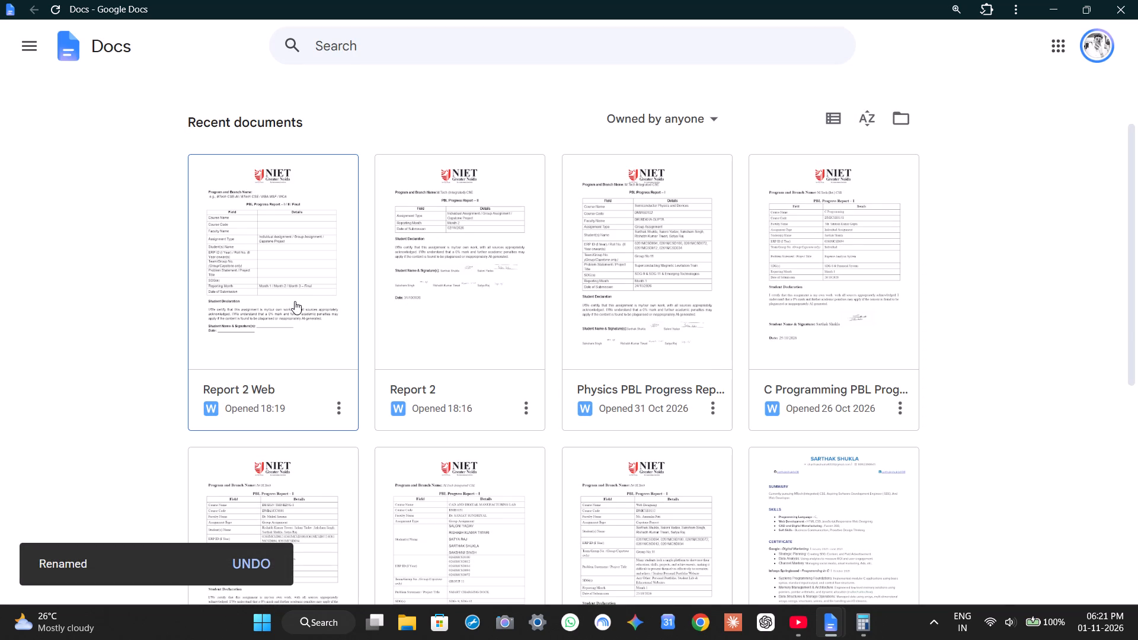
Open Report 2 Web and read through its title page, page and word limit tables, and the report template sections.
click(295, 301)
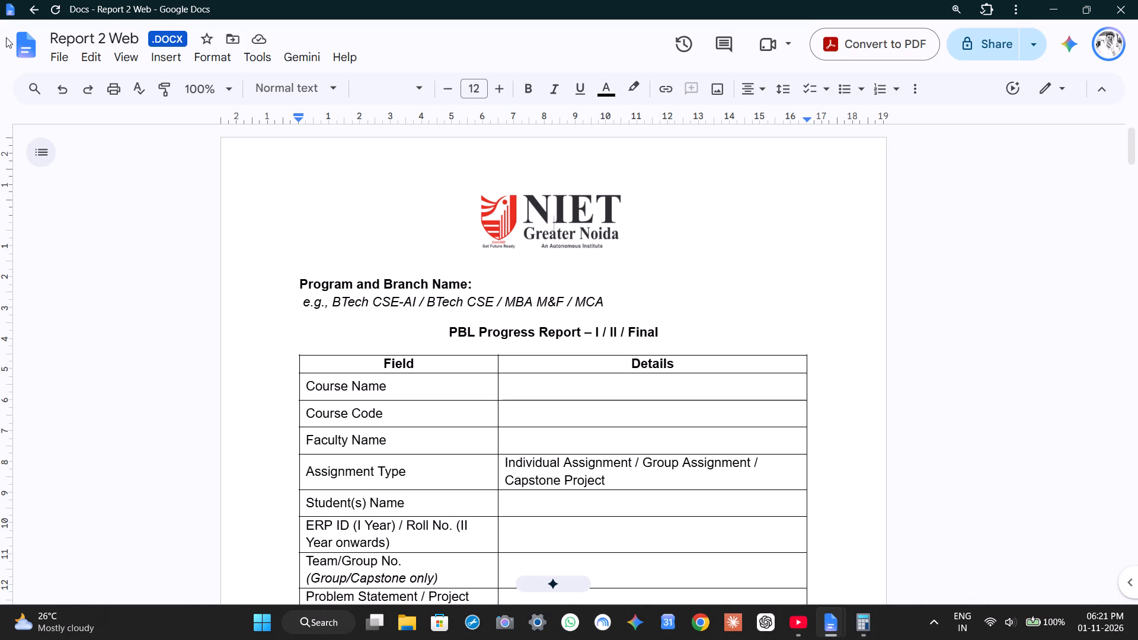
scroll(449, 145, down, 20)
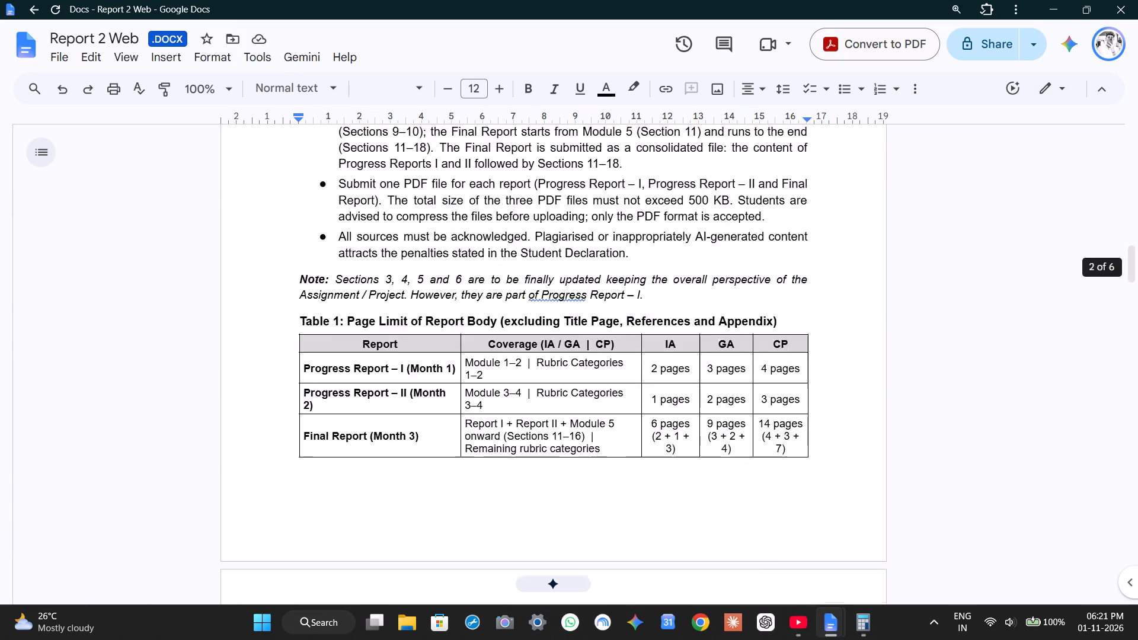
scroll(449, 322, down, 9)
scroll(450, 316, up, 14)
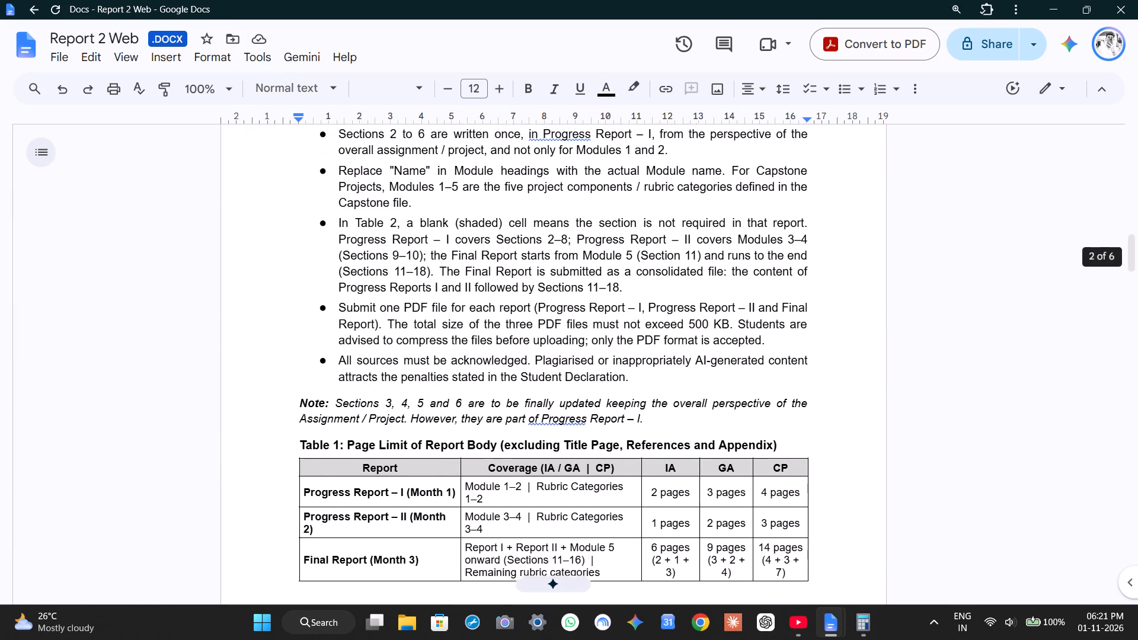
scroll(452, 319, down, 10)
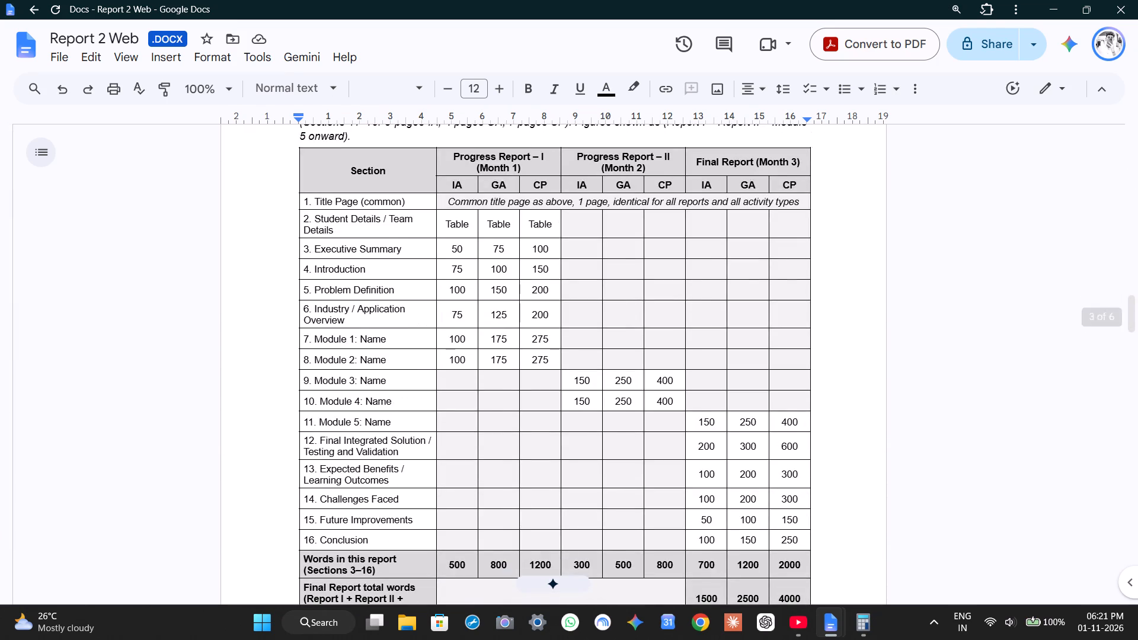
scroll(454, 335, down, 15)
scroll(454, 335, down, 7)
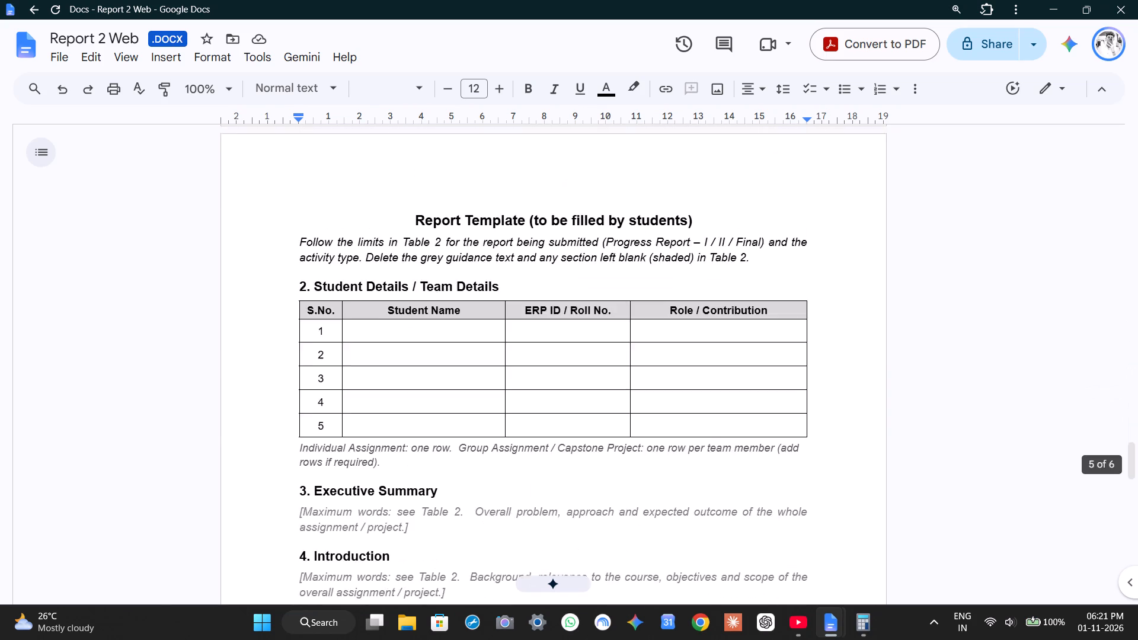
scroll(454, 335, down, 13)
Delete everything between the title page's date line and section 9 (Module 3), including the guidelines, limit tables and sections 2 to 8.
scroll(454, 335, up, 1)
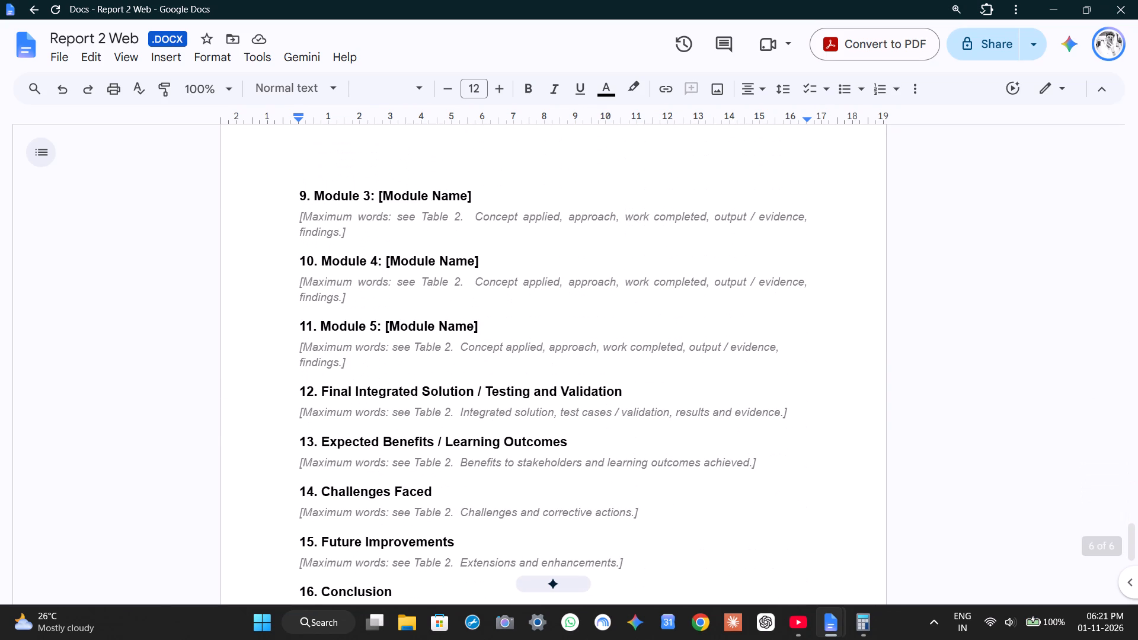
scroll(465, 322, up, 2)
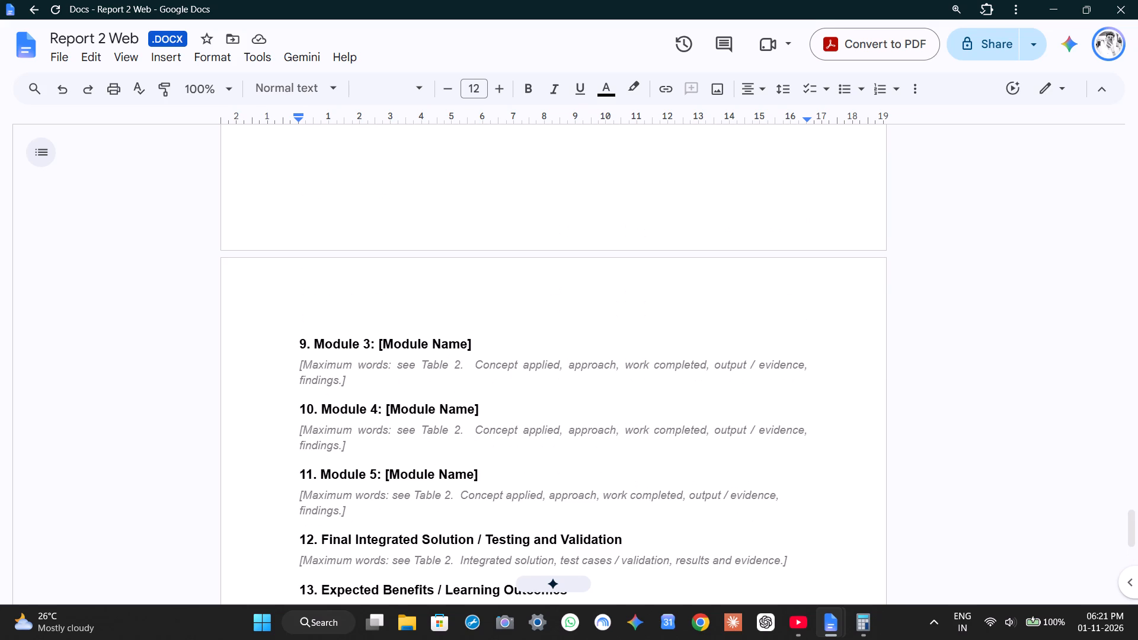
scroll(465, 322, up, 5)
drag(365, 504, 327, 14)
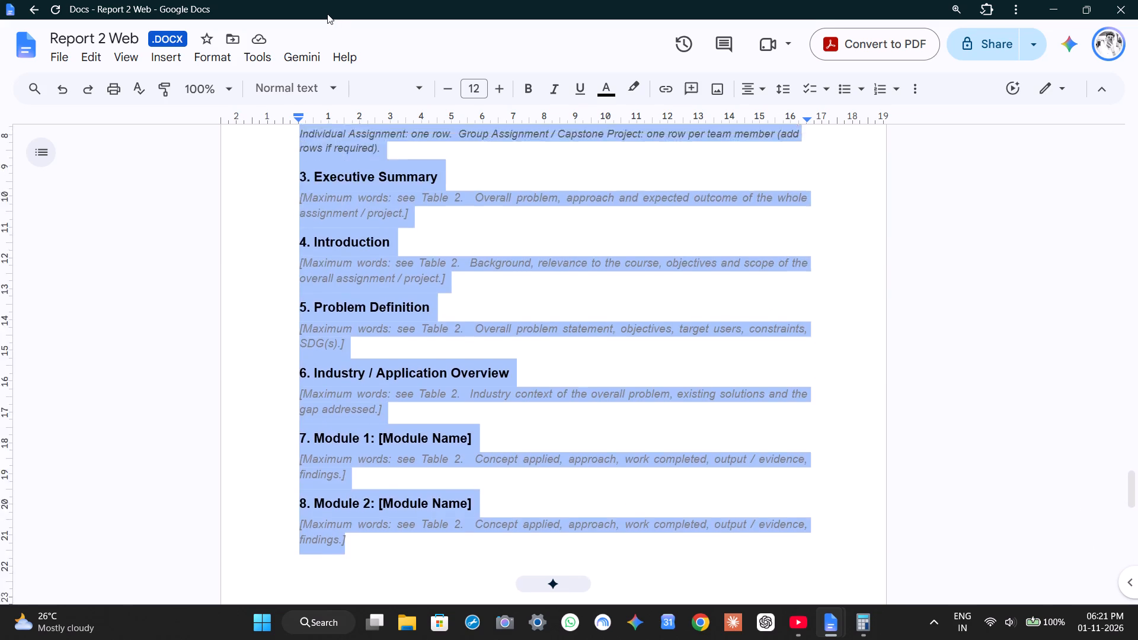
drag(327, 14, 312, 208)
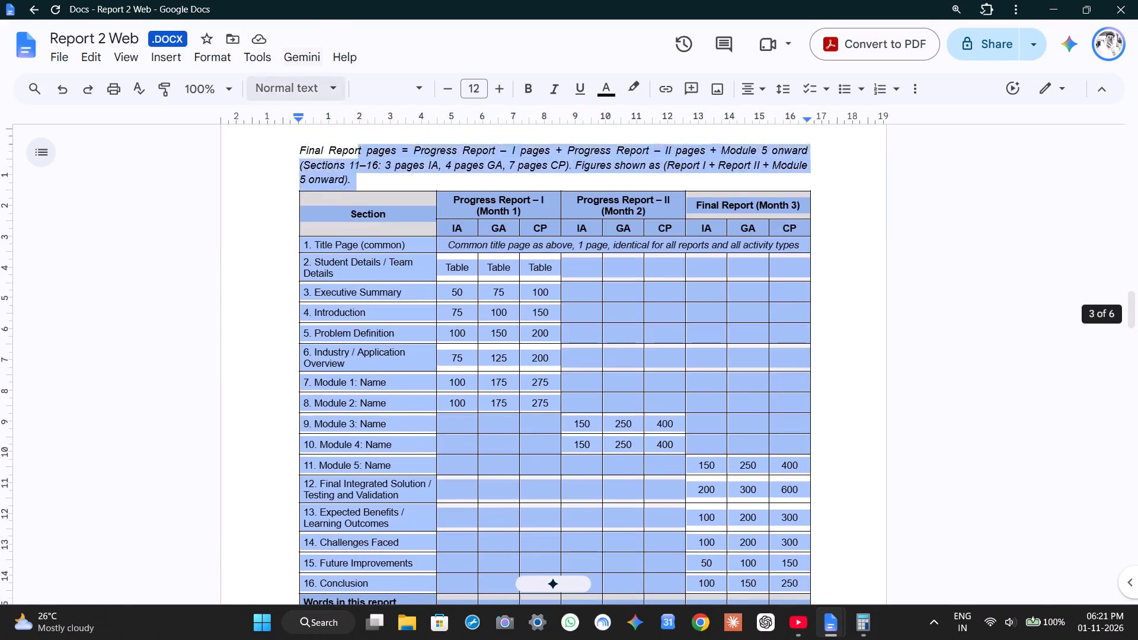
drag(312, 208, 286, 33)
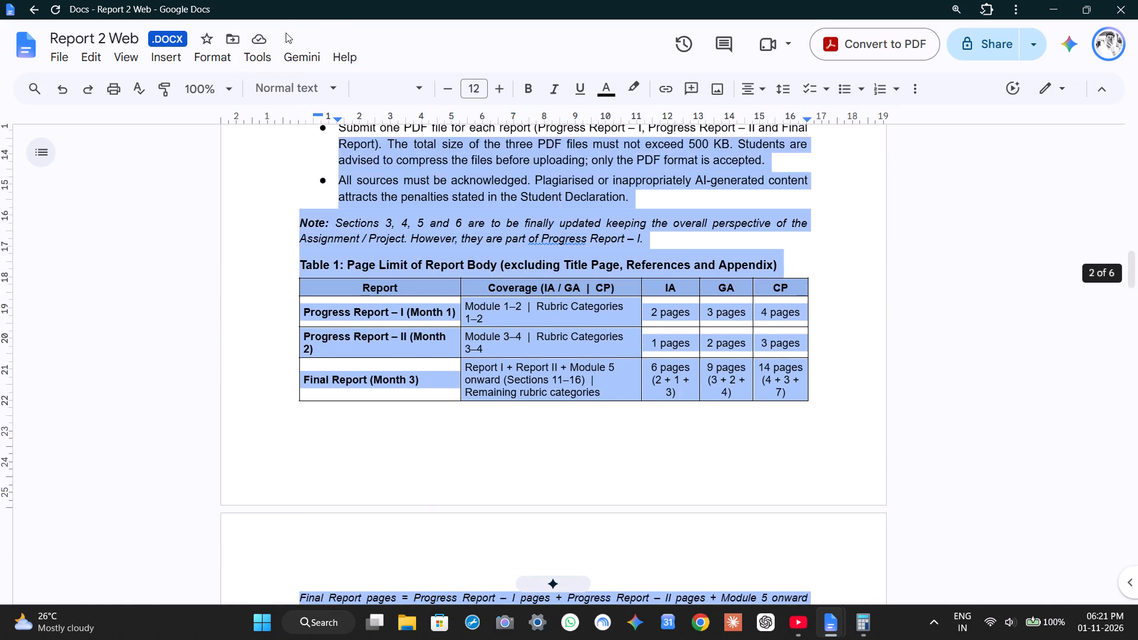
drag(286, 33, 328, 463)
key(BackSpace)
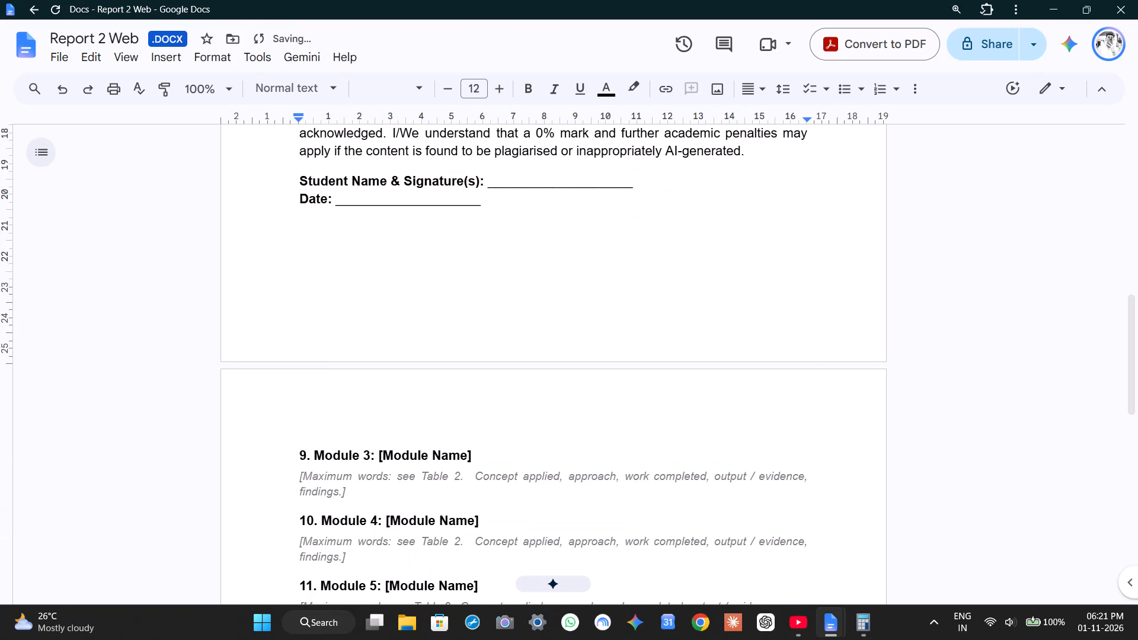
Delete the end of the document from section 14, Challenges Faced, through the Faculty Evaluation text.
click(280, 477)
scroll(316, 473, down, 3)
scroll(395, 342, down, 4)
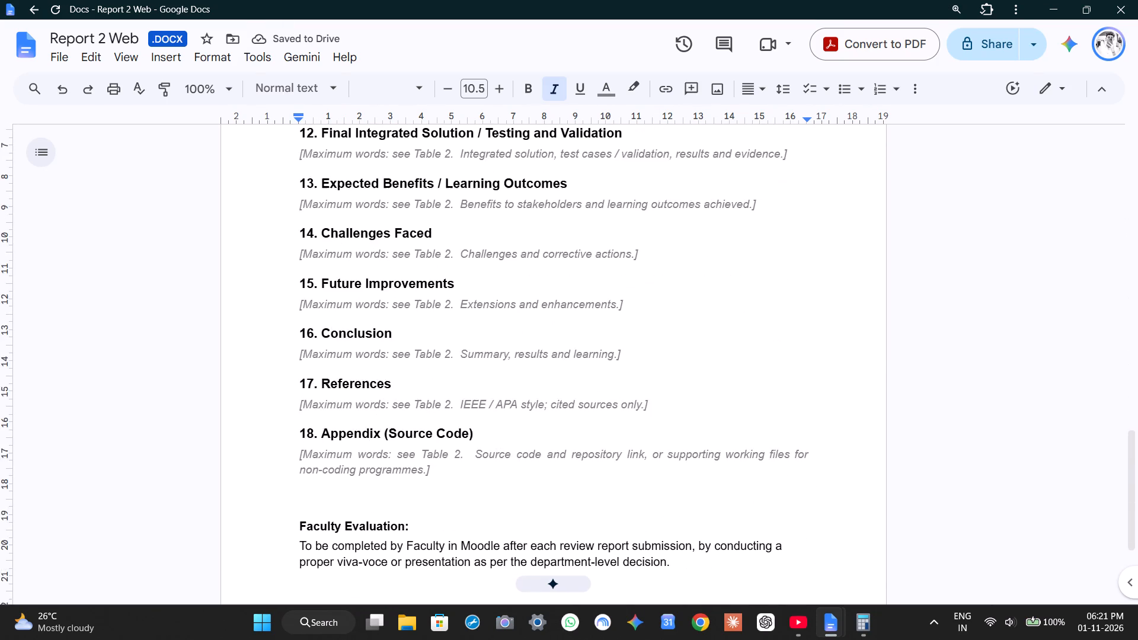
scroll(398, 343, down, 4)
scroll(414, 351, up, 2)
drag(688, 519, 231, 198)
key(BackSpace)
Delete sections 11 to 13, from Module 5 through Expected Benefits / Learning Outcomes, with their guidance text.
scroll(488, 230, up, 2)
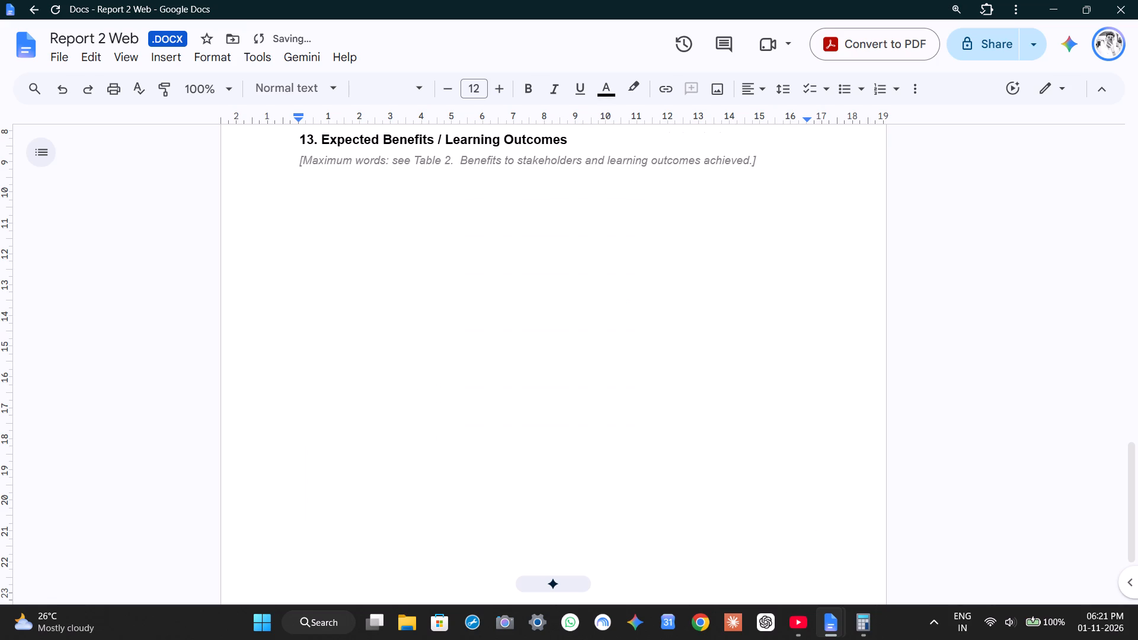
scroll(488, 230, up, 3)
drag(378, 575, 278, 344)
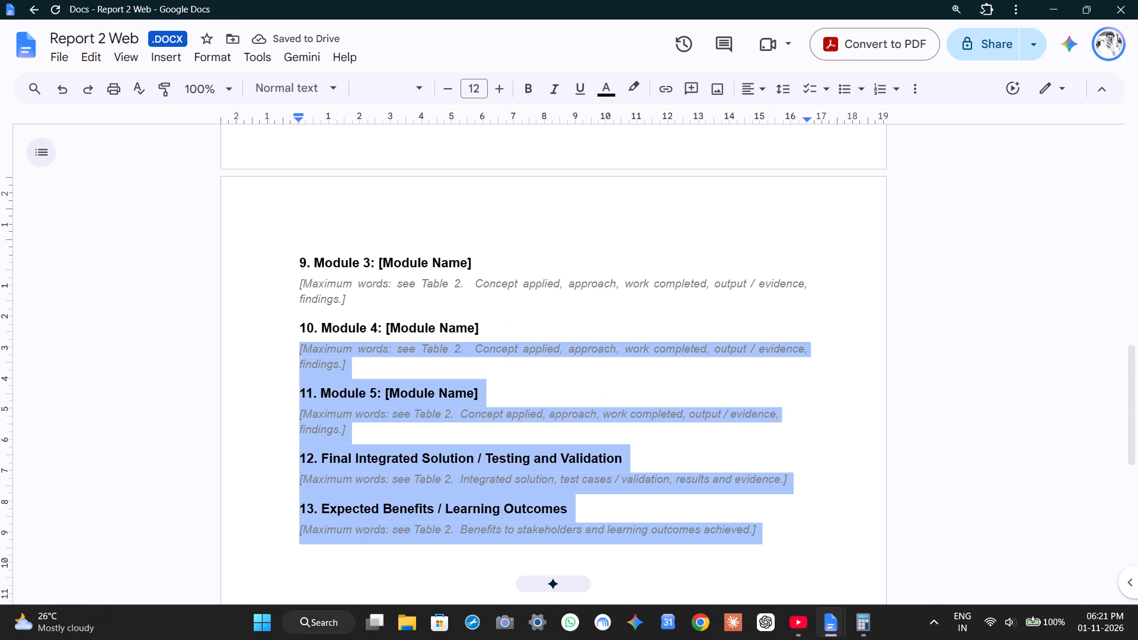
drag(278, 344, 288, 392)
key(BackSpace)
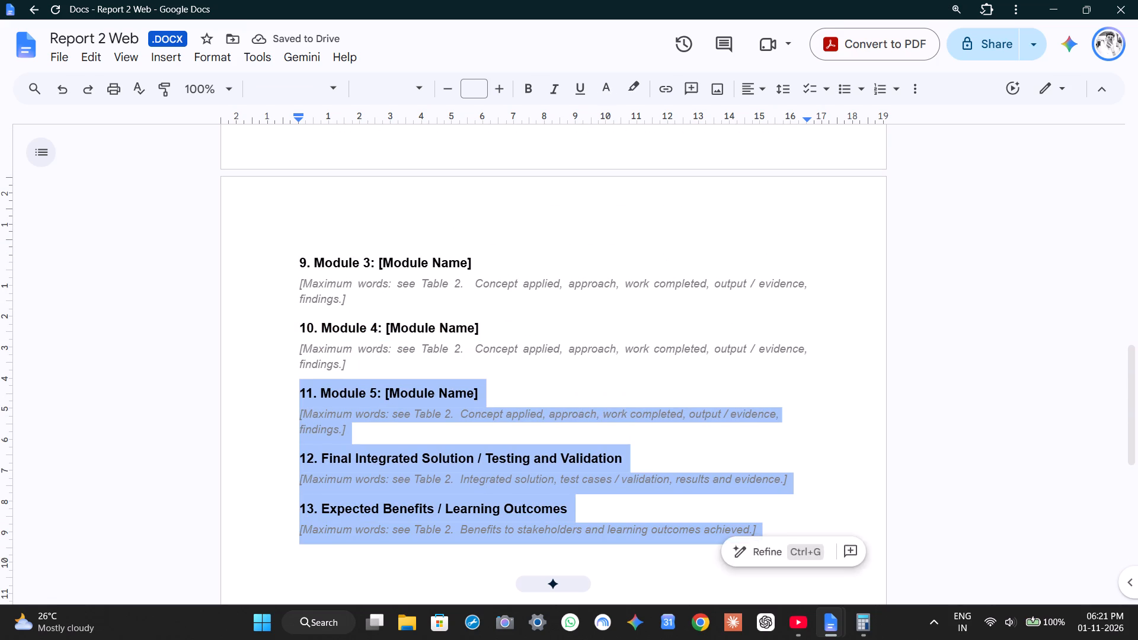
key(BackSpace)
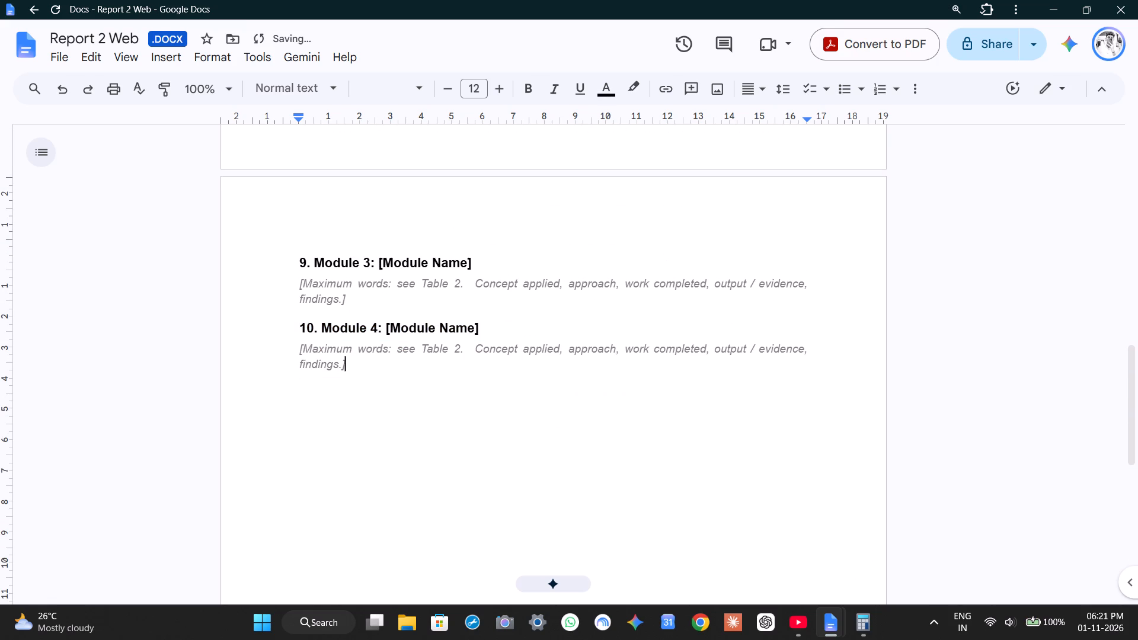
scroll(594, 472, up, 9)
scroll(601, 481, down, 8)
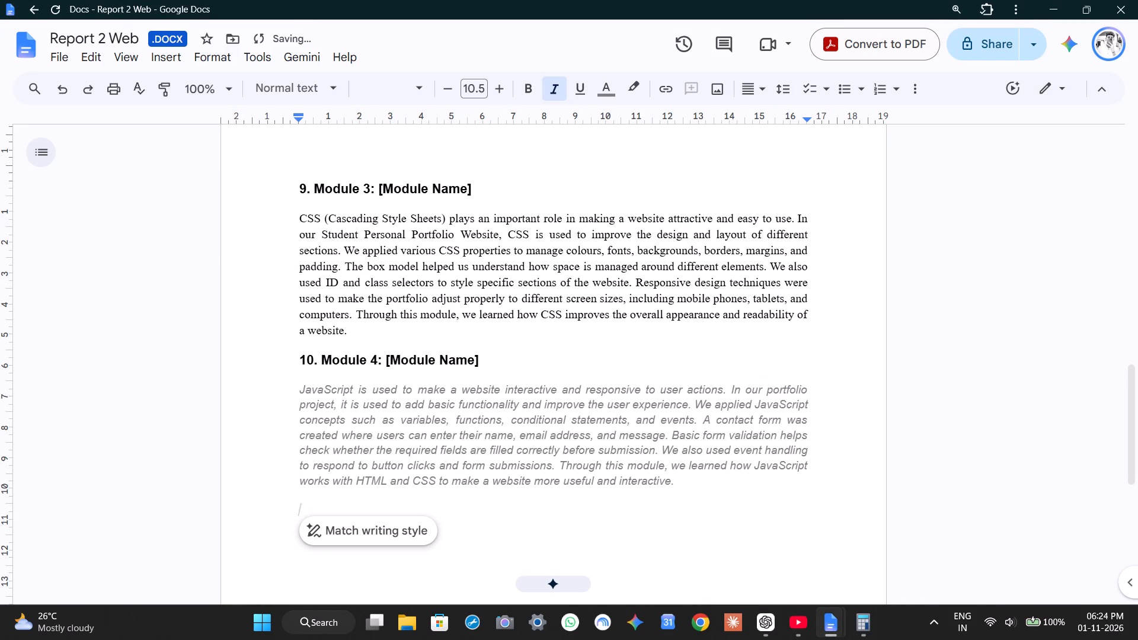
key(BackSpace)
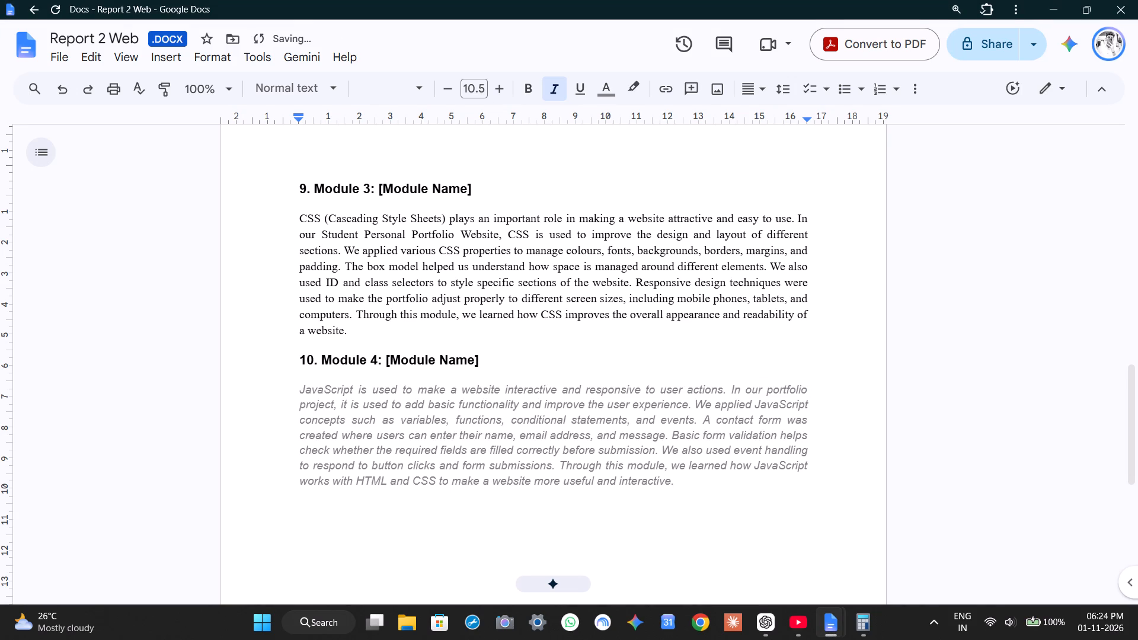
Format the Module 4 paragraph as non-italic black Times New Roman text at size 11.
drag(708, 484, 277, 392)
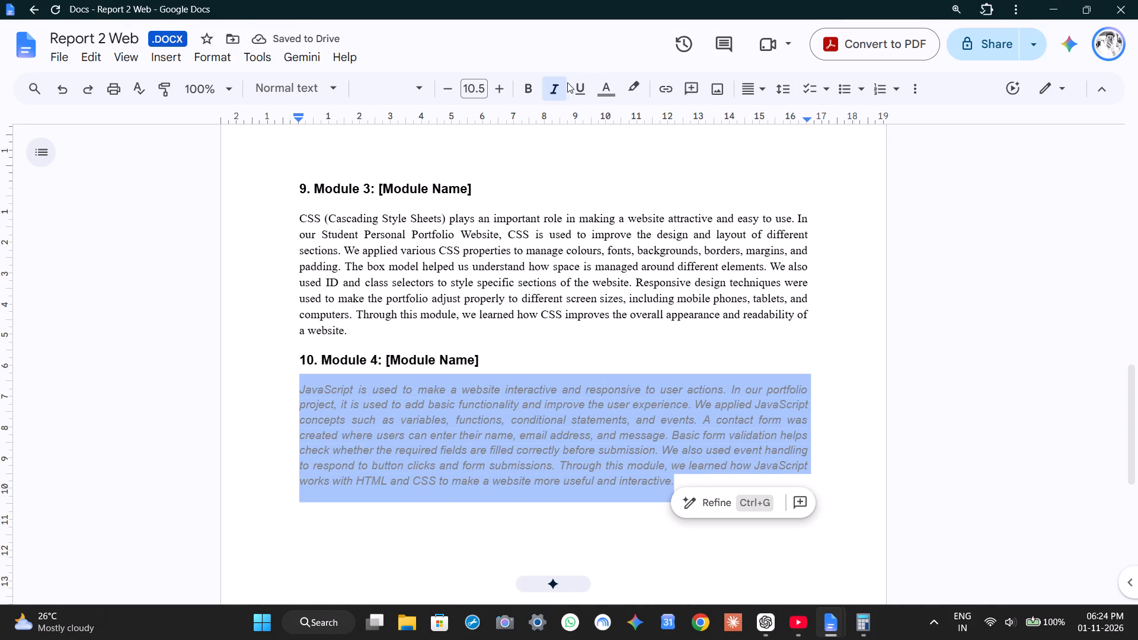
click(567, 82)
click(557, 89)
click(603, 91)
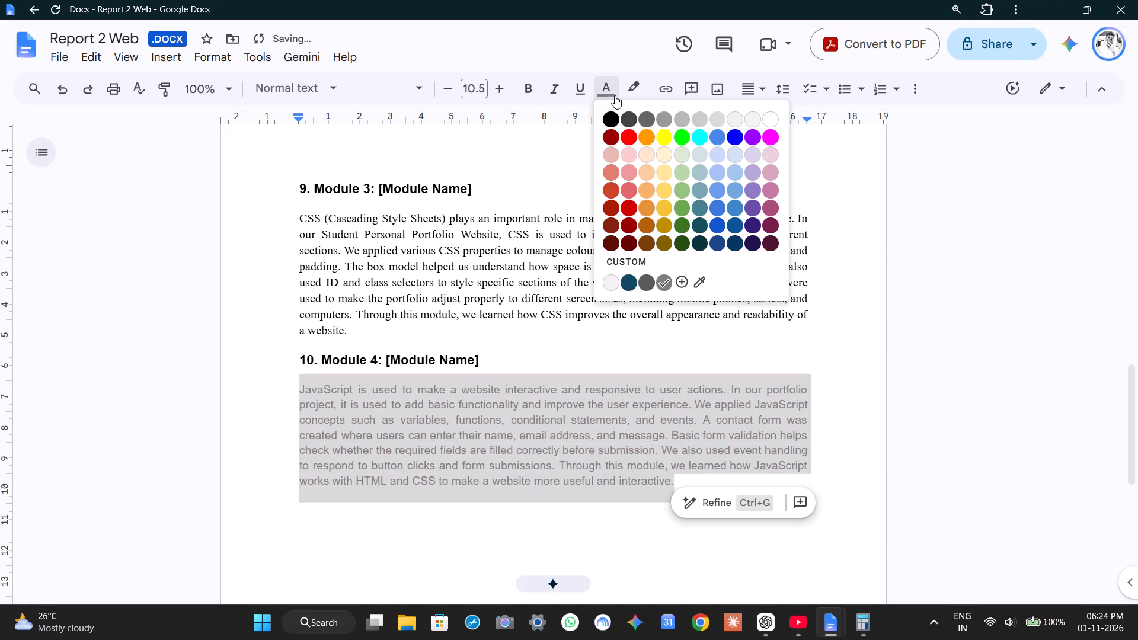
click(609, 119)
click(389, 86)
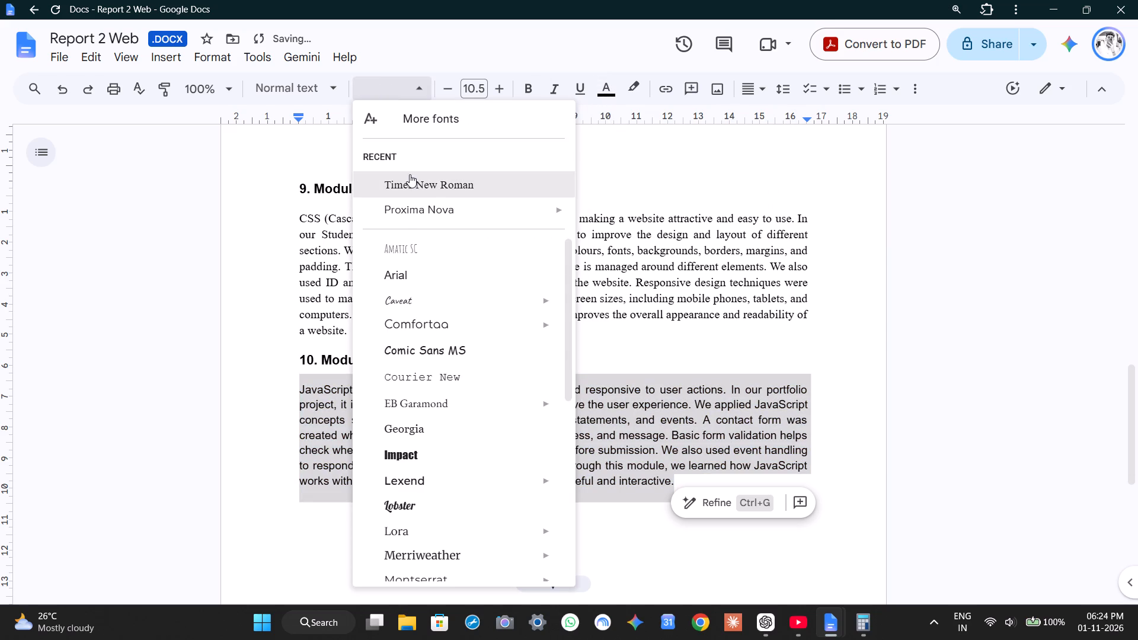
click(410, 174)
click(471, 88)
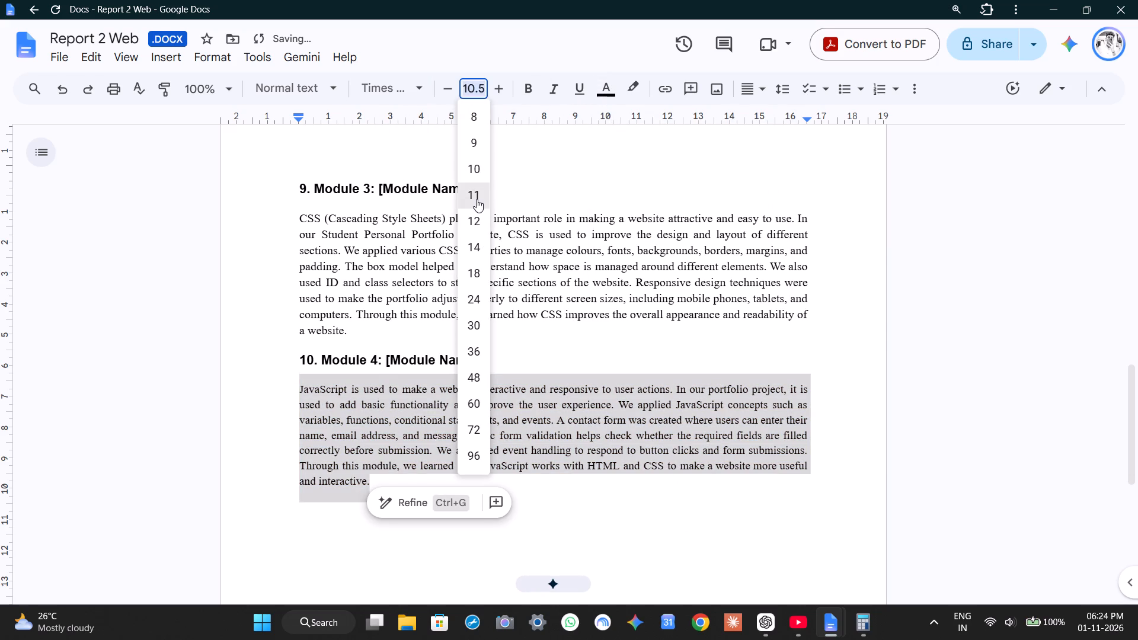
click(477, 199)
click(627, 349)
scroll(605, 322, up, 3)
scroll(608, 319, down, 5)
scroll(609, 312, up, 4)
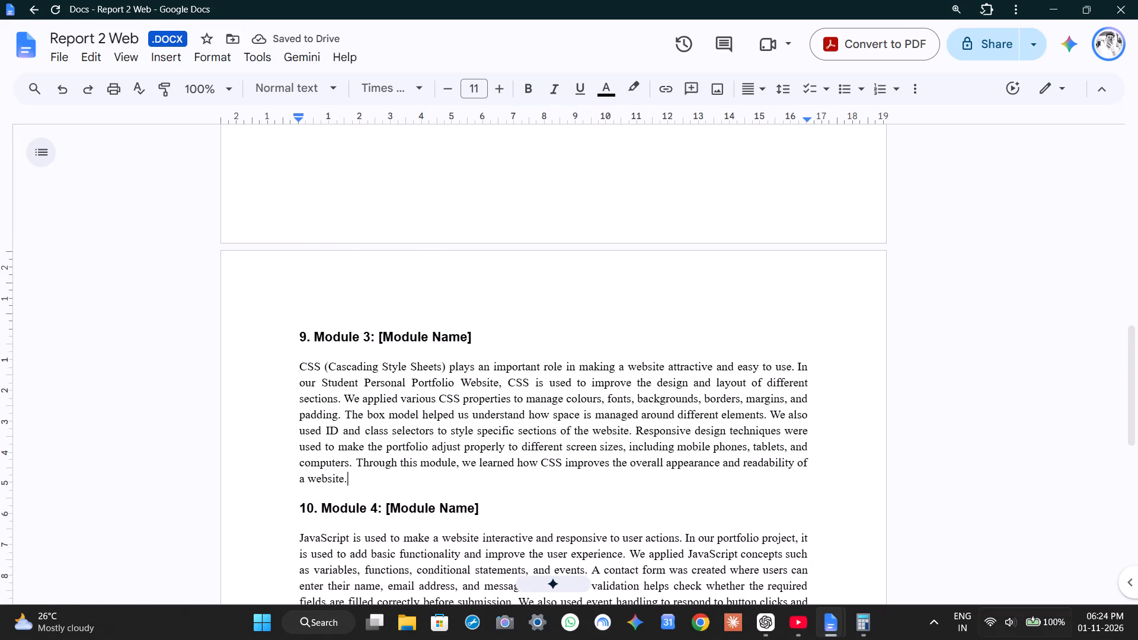
Open the 1st Year Syllabus PDF from the desktop and copy the Unit 3 title, Concept of CSS, from the Web Designing course.
click(1137, 639)
double_click(92, 257)
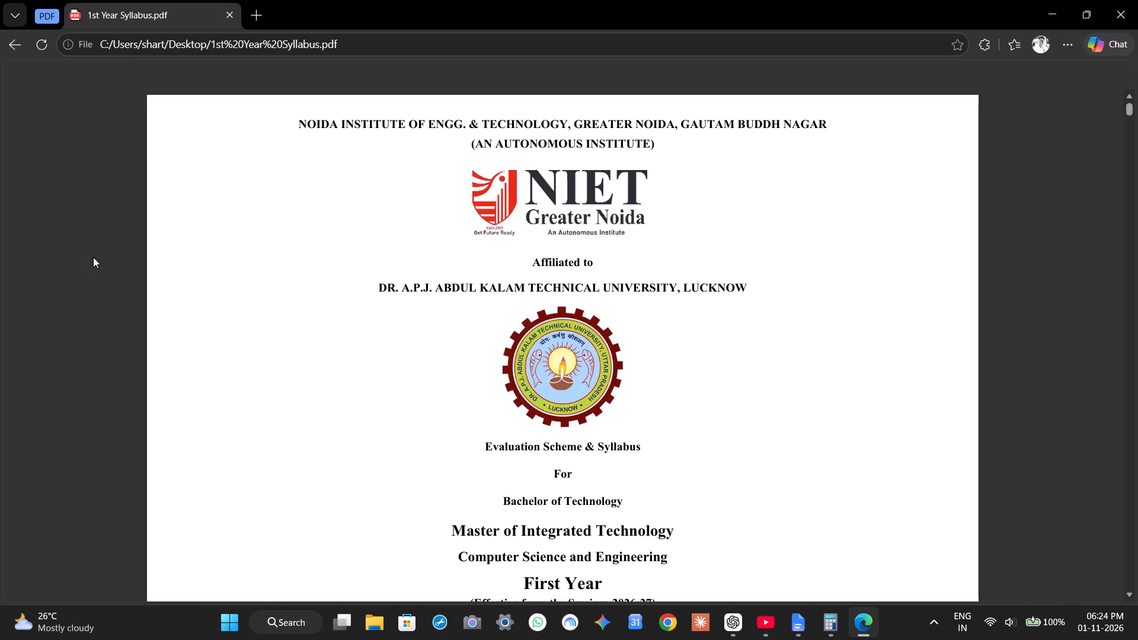
scroll(632, 242, up, 15)
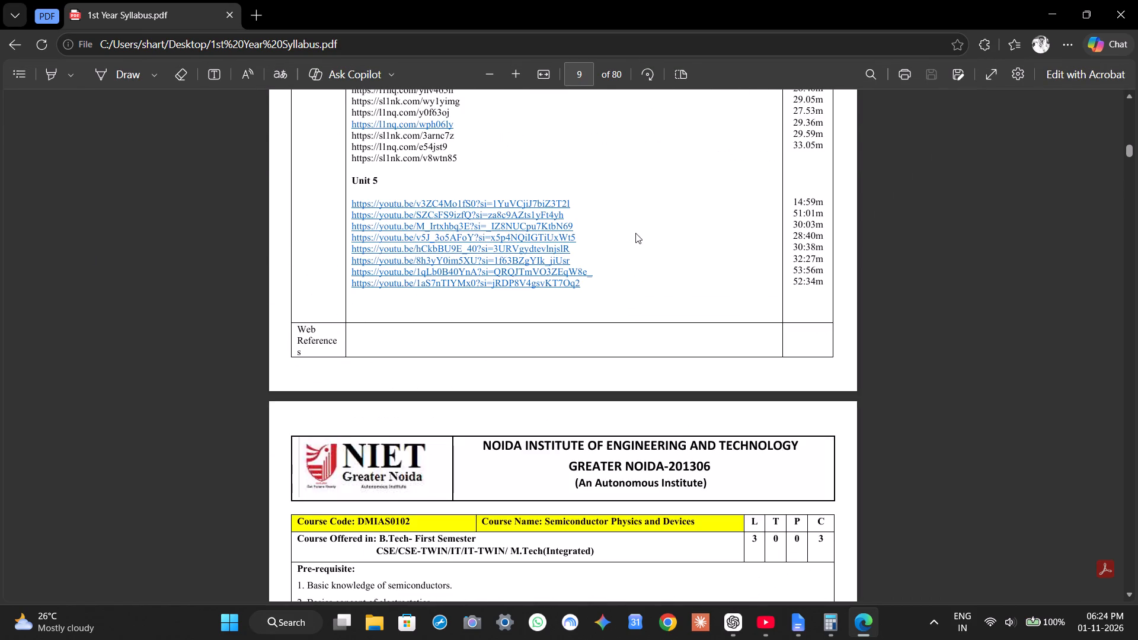
scroll(635, 233, up, 20)
scroll(635, 233, up, 6)
middle_drag(639, 233, 644, 75)
scroll(644, 75, down, 8)
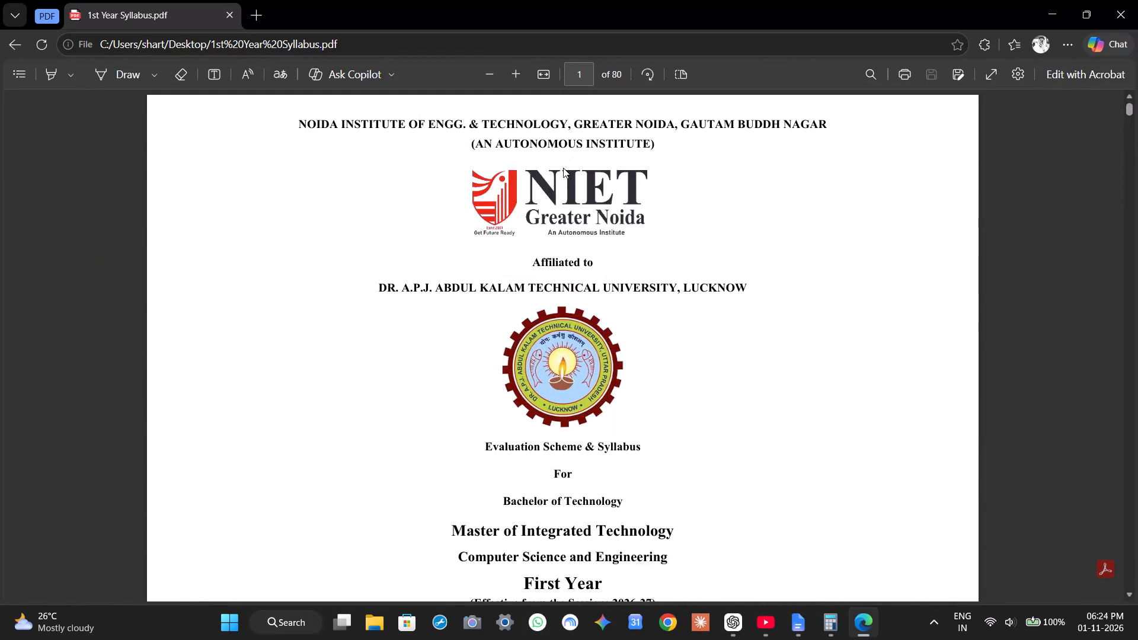
scroll(563, 168, down, 7)
scroll(688, 428, down, 7)
scroll(631, 348, down, 6)
scroll(631, 346, up, 4)
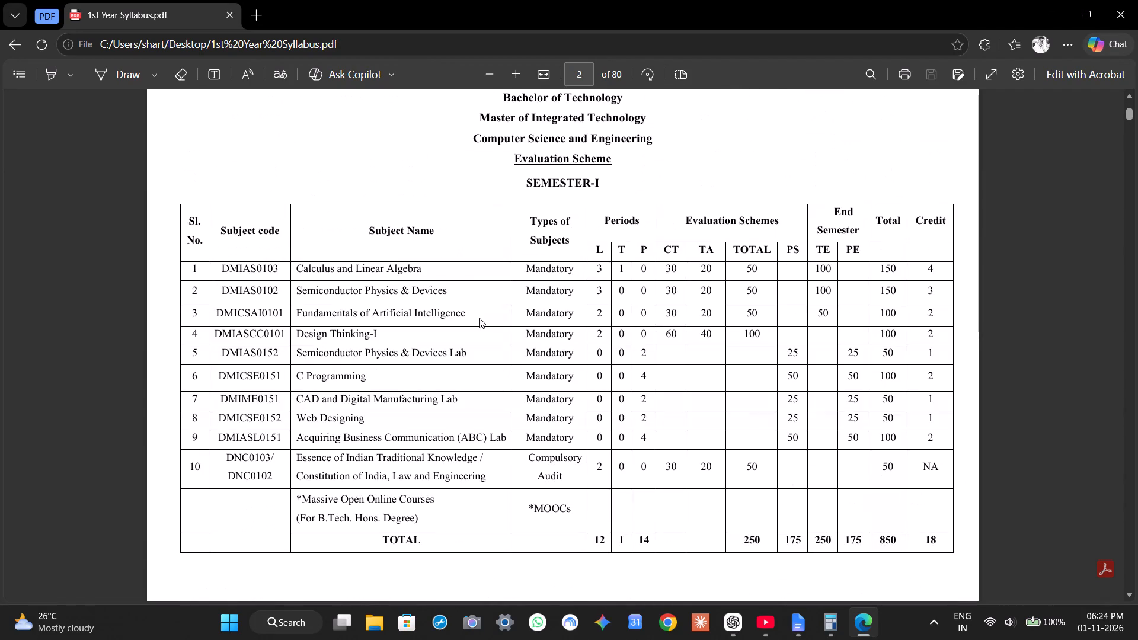
middle_drag(524, 239, 513, 393)
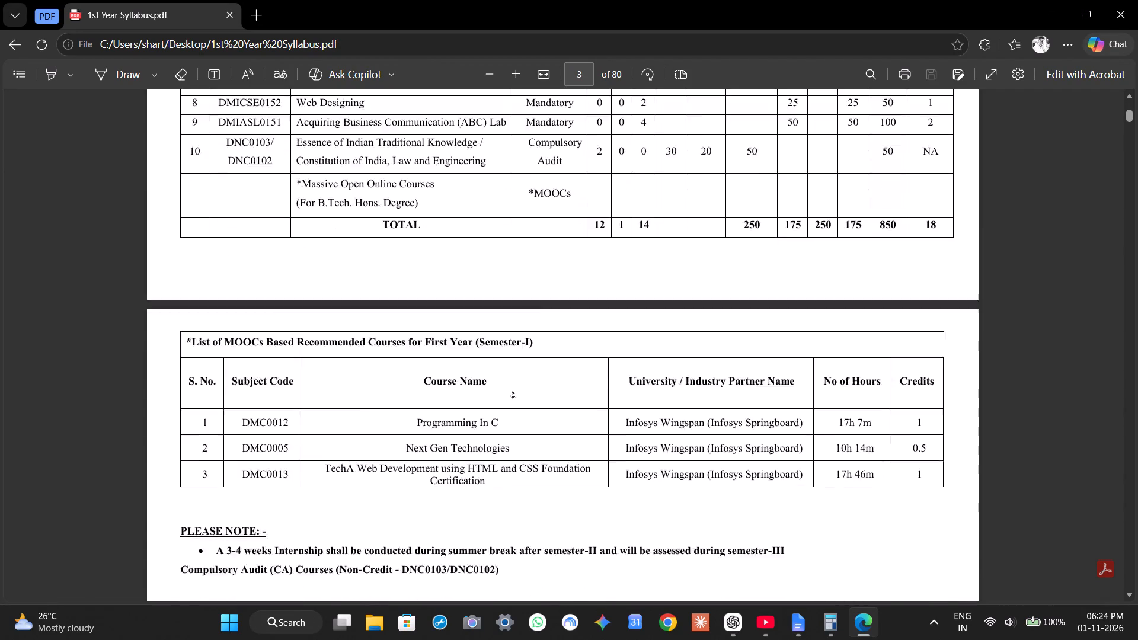
middle_drag(513, 393, 512, 432)
scroll(504, 404, up, 8)
scroll(504, 404, down, 3)
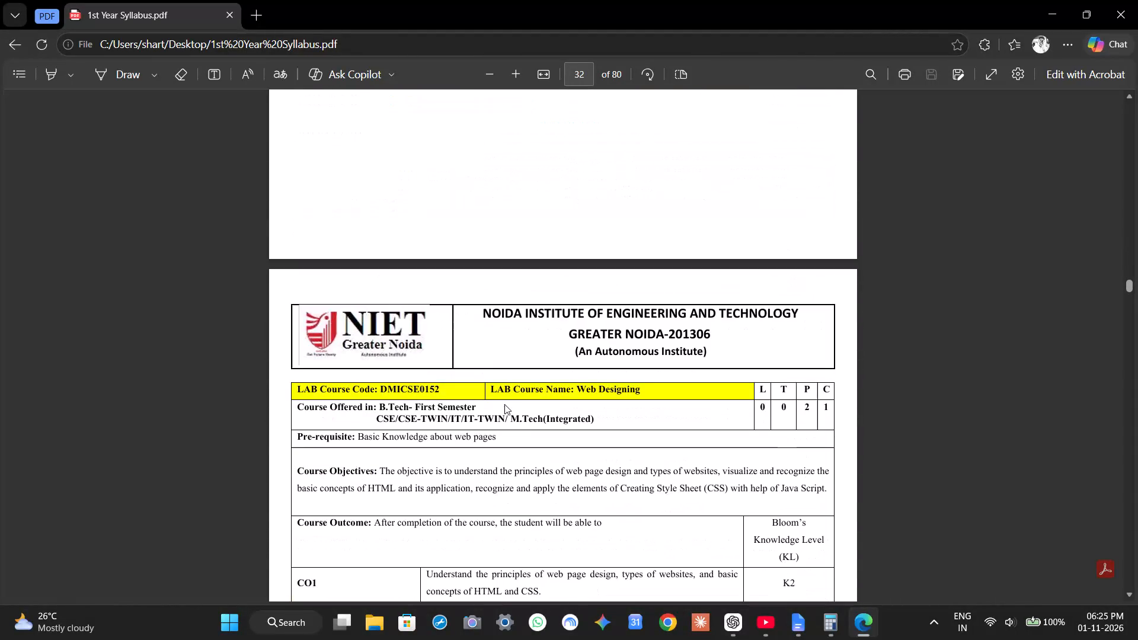
scroll(504, 404, down, 15)
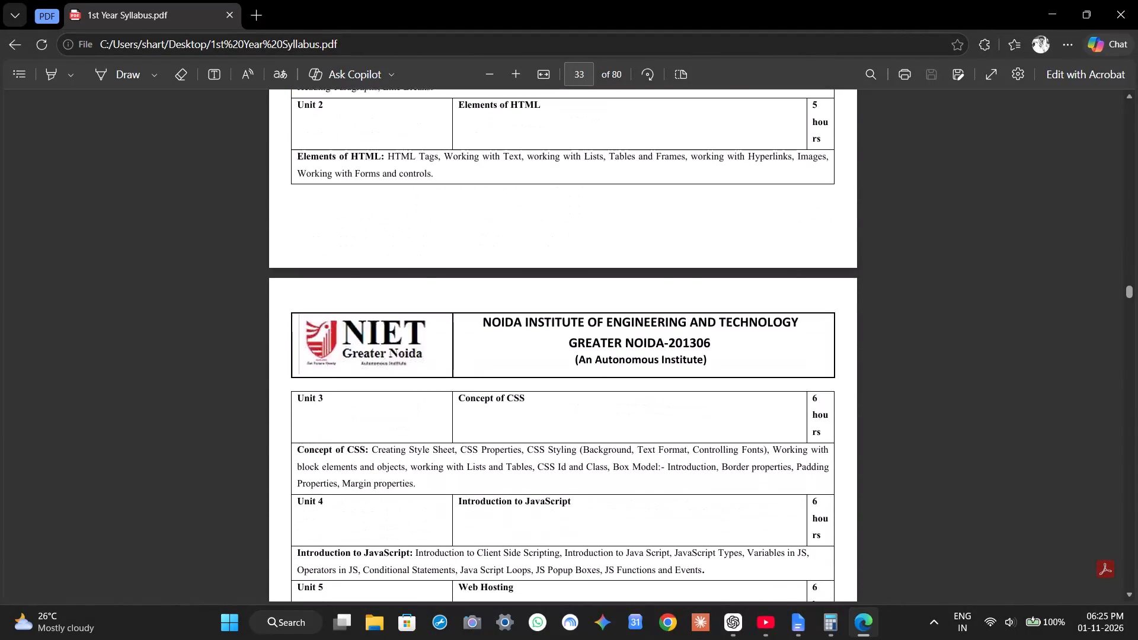
scroll(467, 357, up, 2)
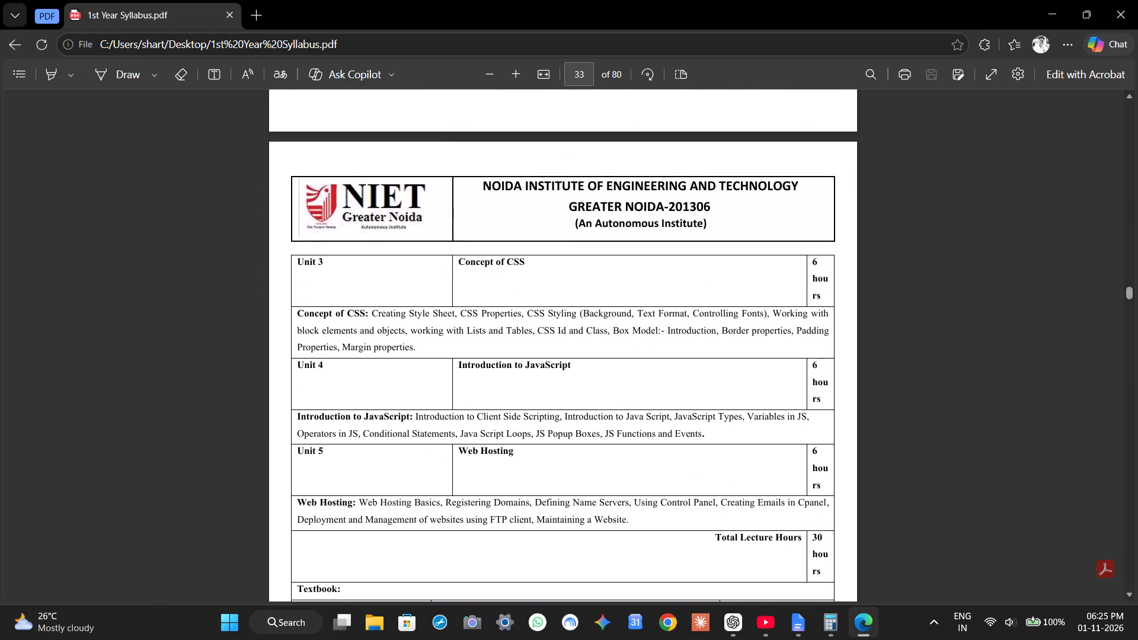
drag(530, 258, 450, 263)
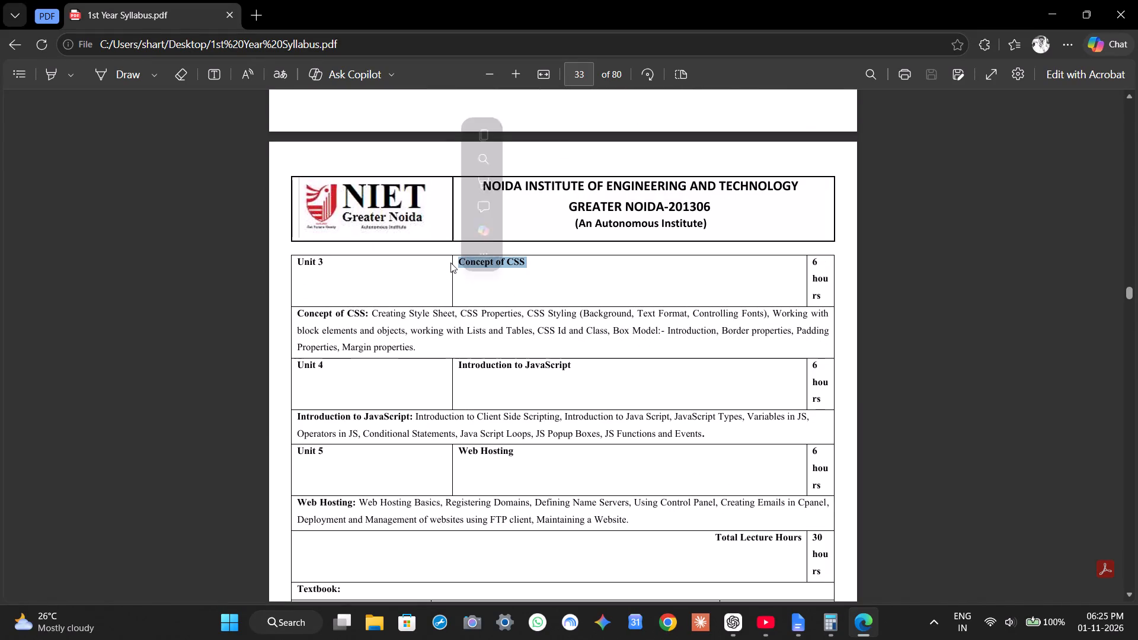
key(ctrl+c)
Switch to the Report 2 Web document and replace Module Name inside the section 9 heading's brackets with Concept of CSS, without a trailing space.
click(793, 617)
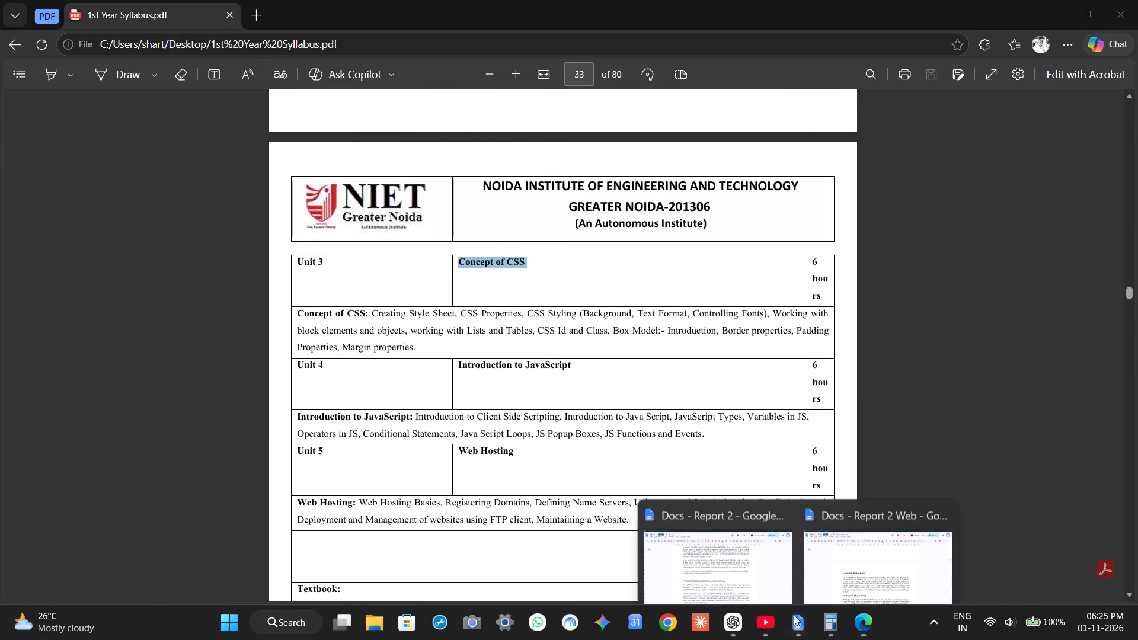
click(859, 542)
drag(471, 339, 447, 337)
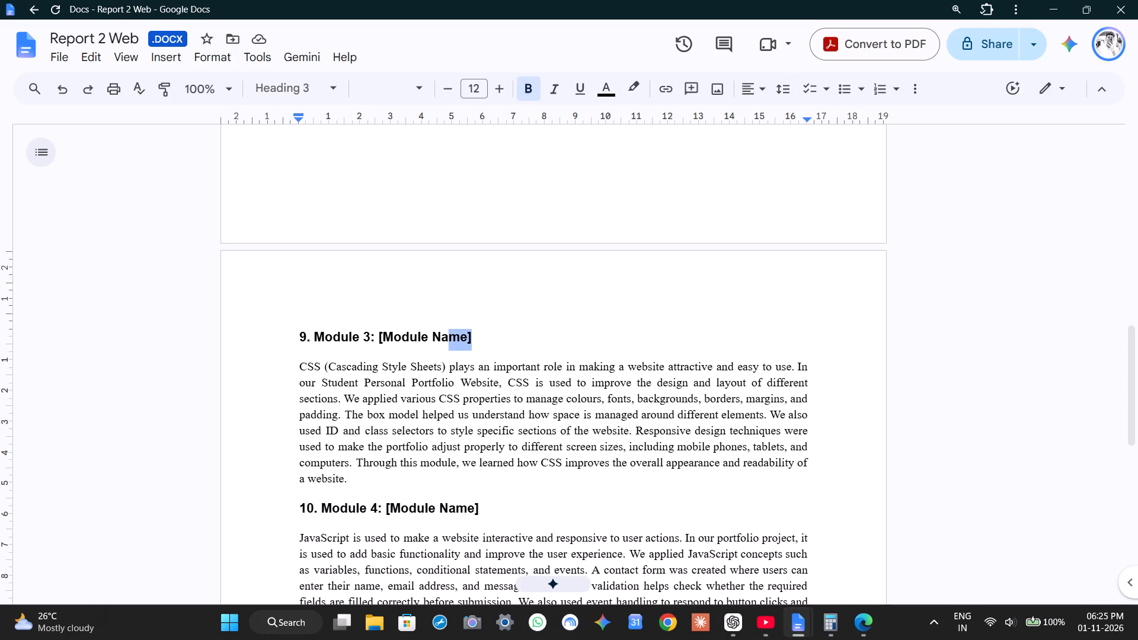
click(450, 337)
drag(466, 337, 402, 332)
drag(402, 332, 384, 332)
key(ctrl+v)
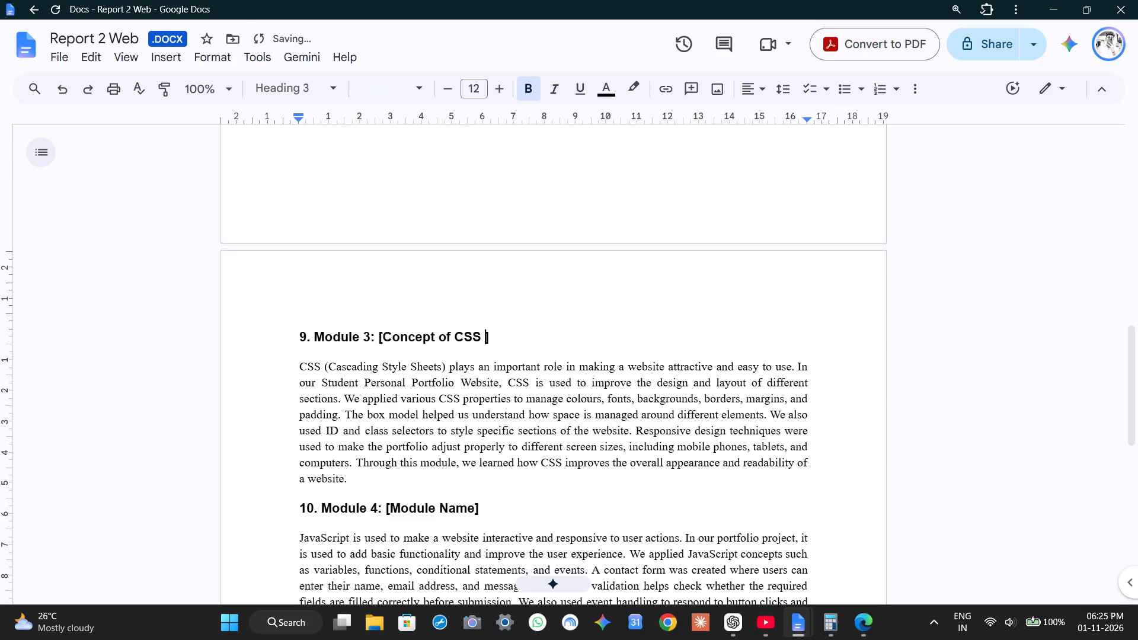
key(BackSpace)
scroll(558, 347, down, 2)
click(443, 343)
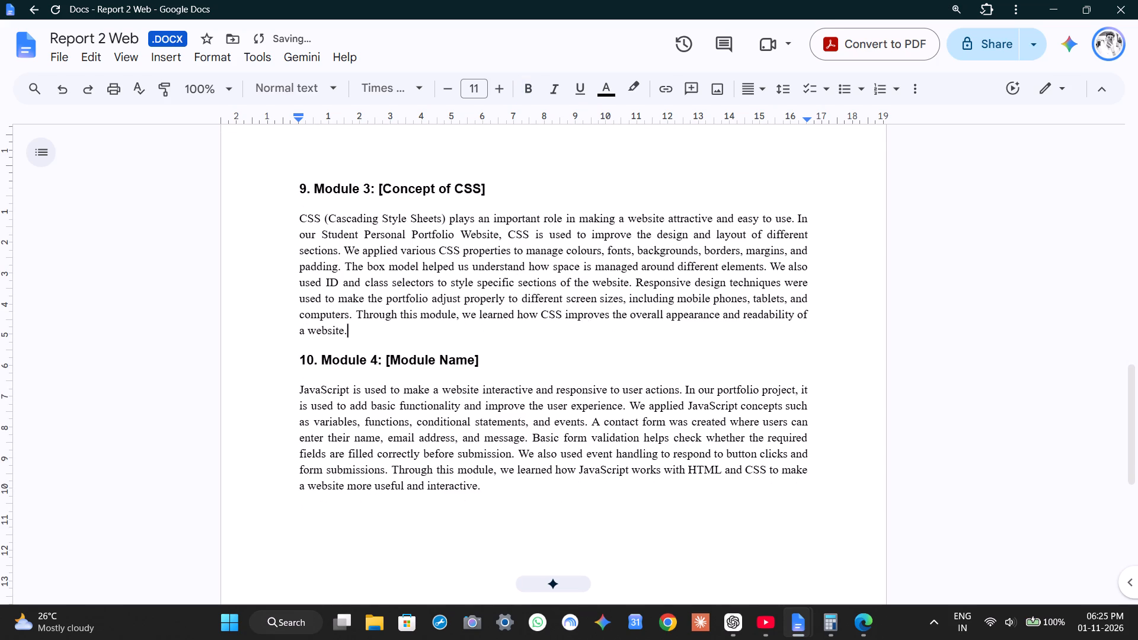
Return to the syllabus PDF, copy the Web Designing Unit 4 title, Introduction to JavaScript, and close the PDF.
click(861, 636)
click(427, 341)
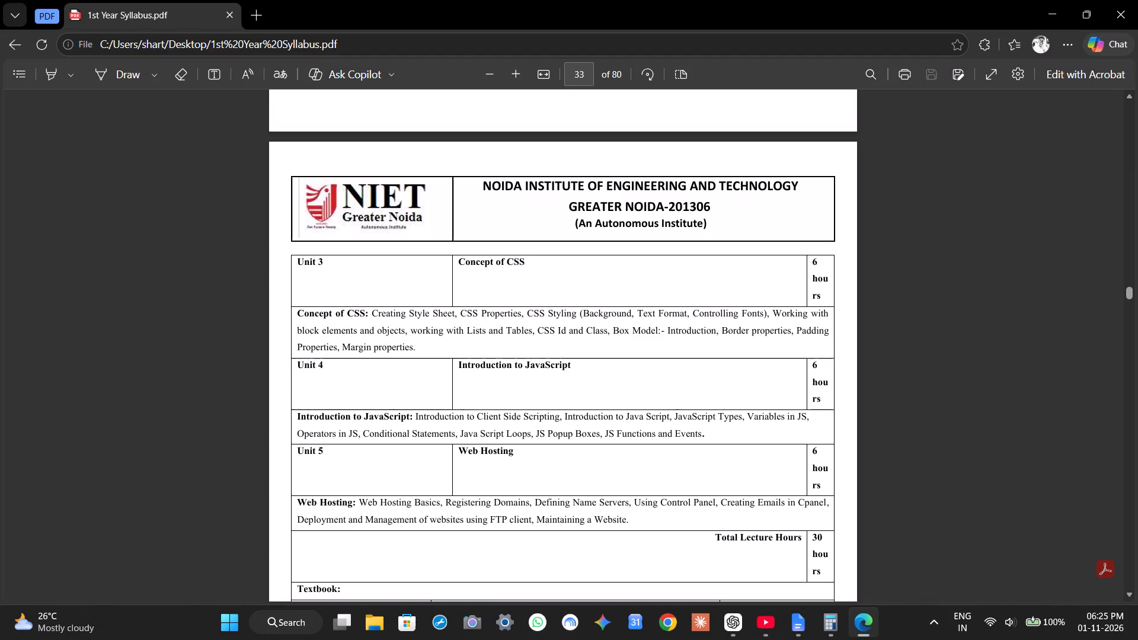
drag(577, 366, 453, 364)
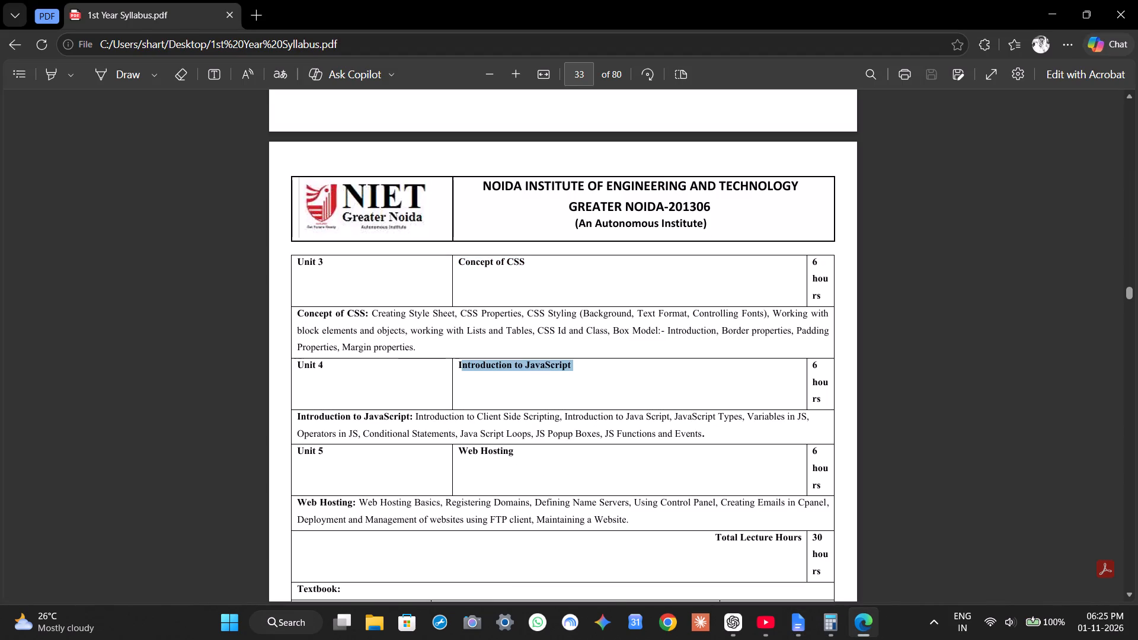
drag(453, 364, 450, 364)
click(477, 236)
click(1130, 1)
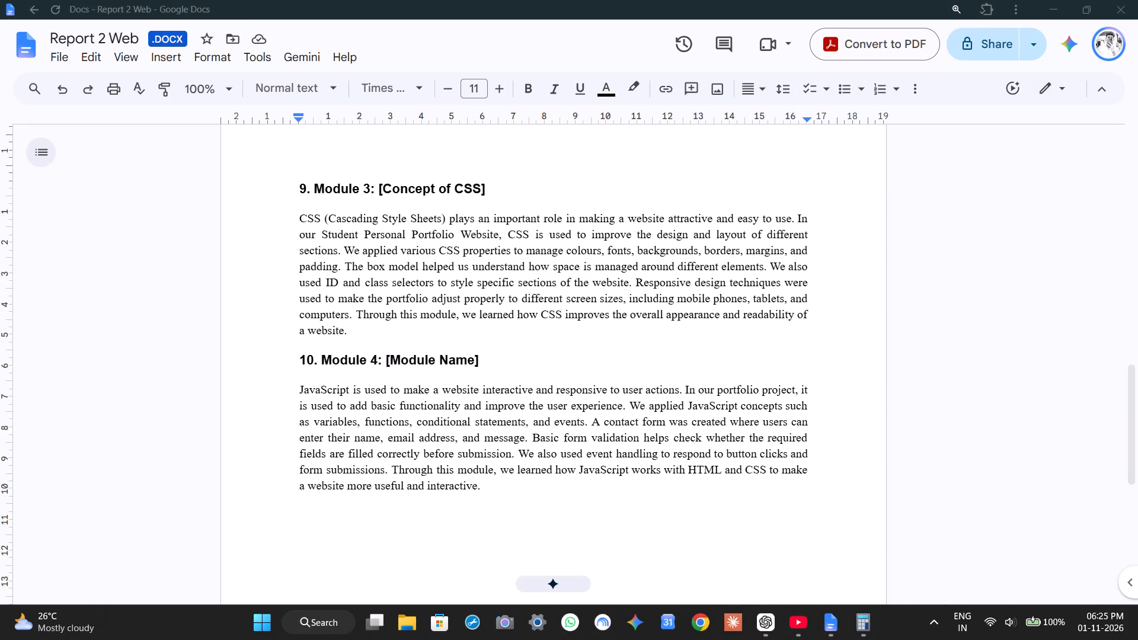
Replace Module Name inside the section 10 heading's brackets with Introduction to JavaScript, without a trailing space, and look over the page.
drag(473, 361, 391, 360)
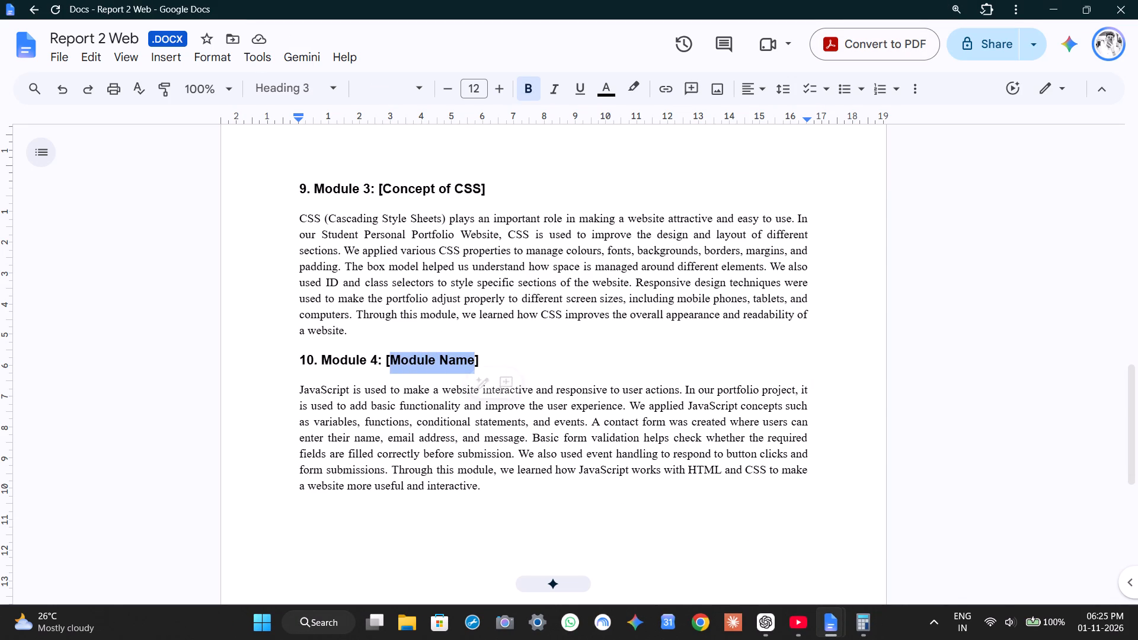
key(ctrl+v)
key(BackSpace)
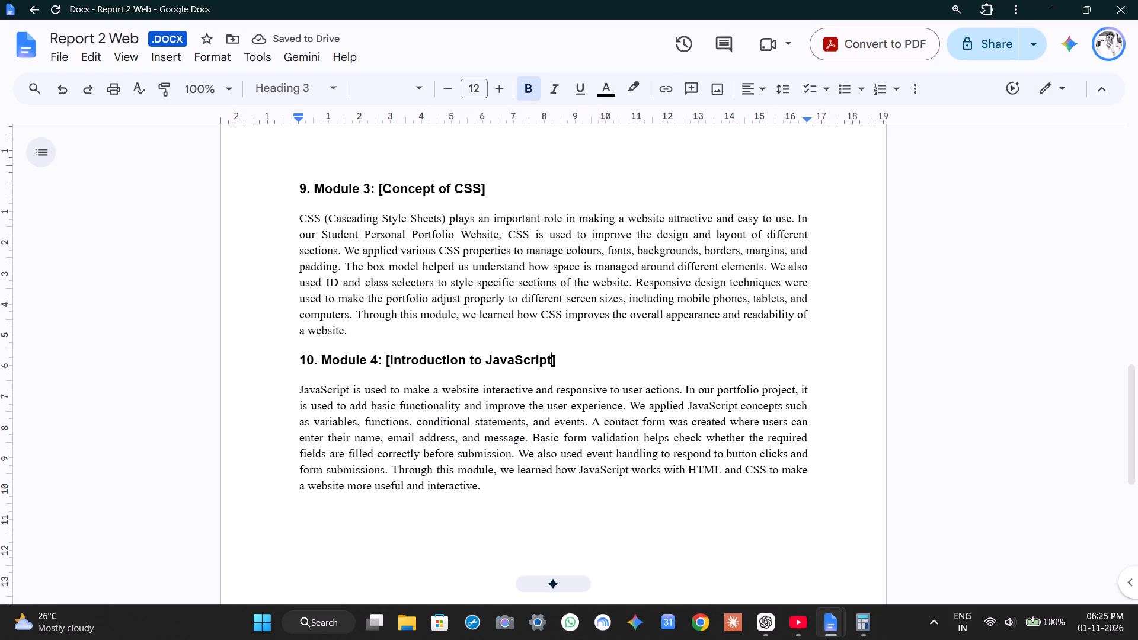
scroll(669, 372, up, 4)
scroll(675, 390, down, 5)
click(551, 435)
scroll(552, 434, up, 1)
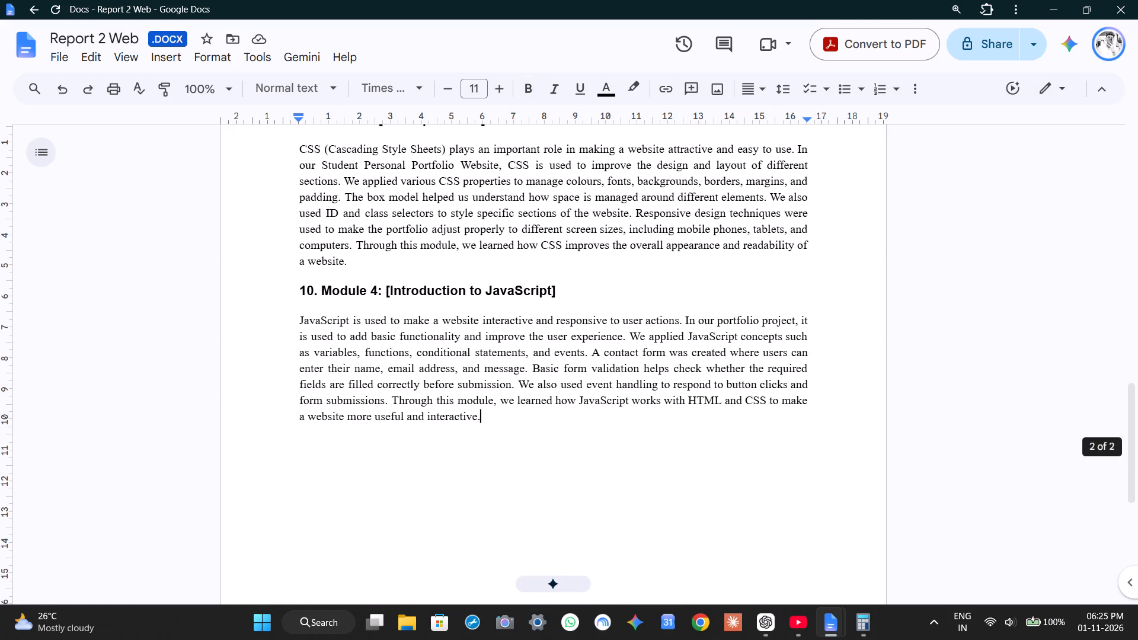
scroll(552, 434, up, 1)
scroll(469, 385, down, 1)
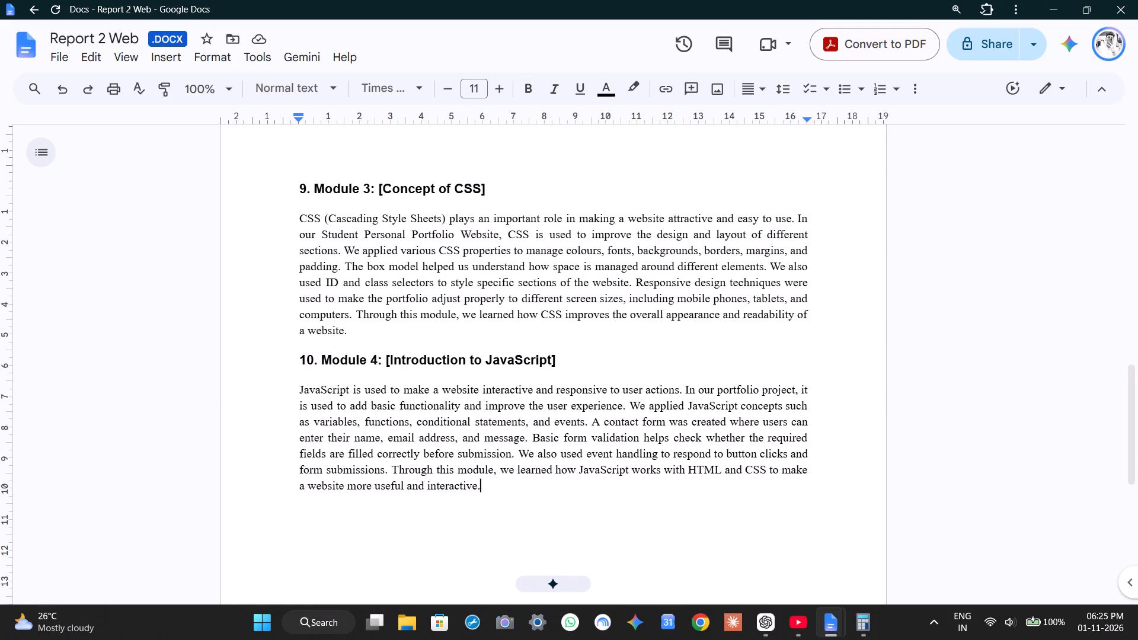
Copy the full Module 3 paragraph on CSS from the Report 2 Web document, without its heading.
drag(353, 339, 273, 217)
key(ctrl+c)
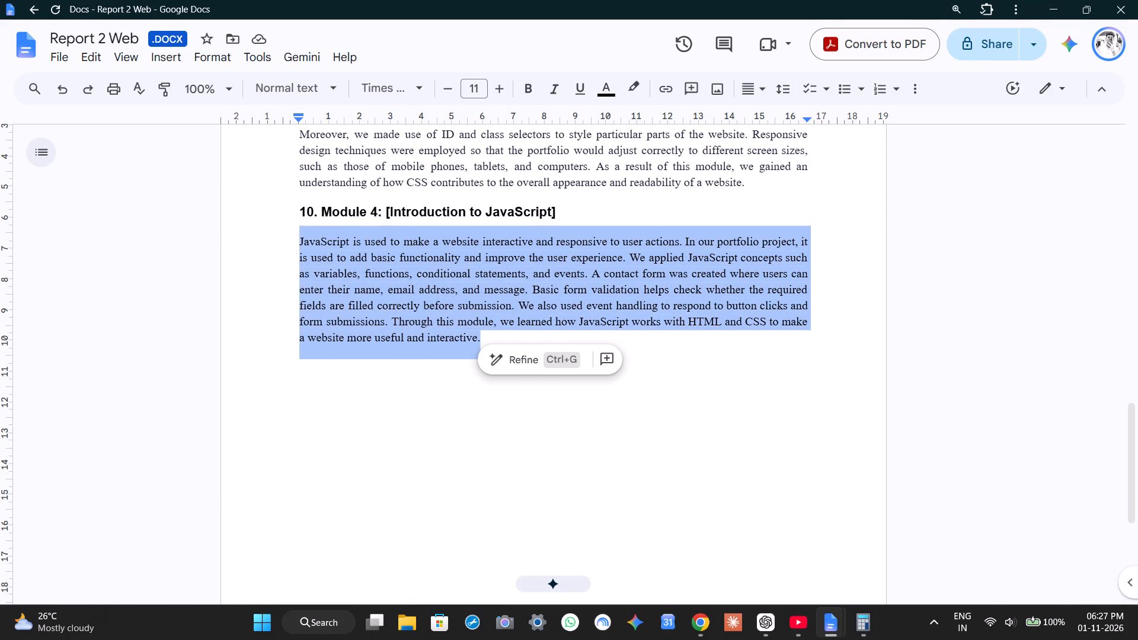
Set the pasted Module 4 paragraph's font to Times New Roman at size 11.
click(388, 443)
drag(365, 434, 306, 307)
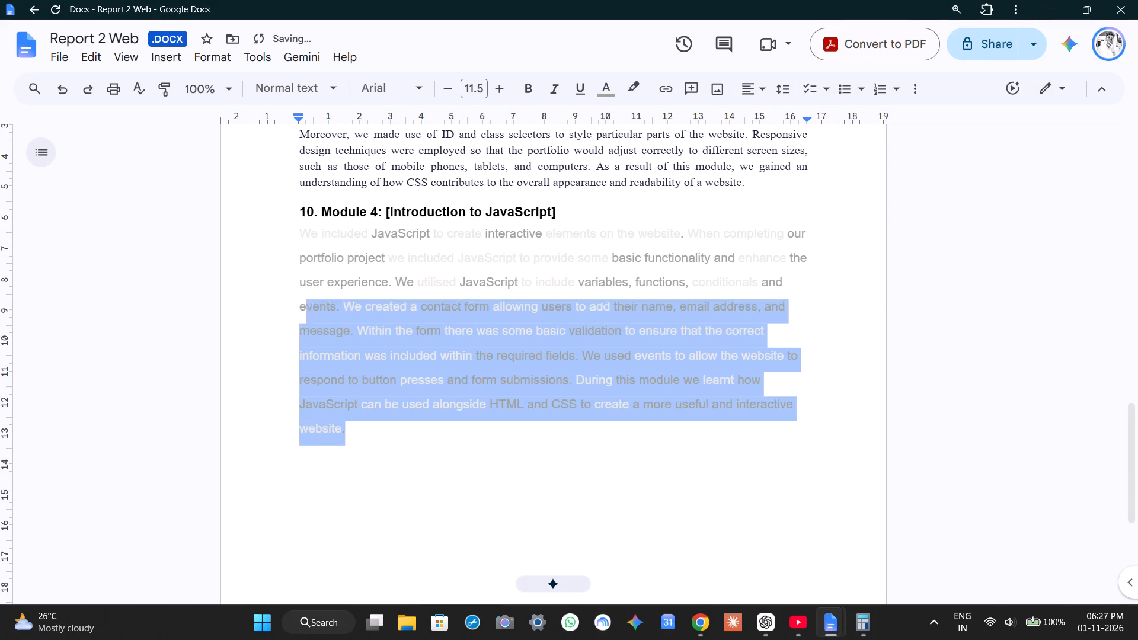
drag(306, 307, 296, 242)
click(399, 92)
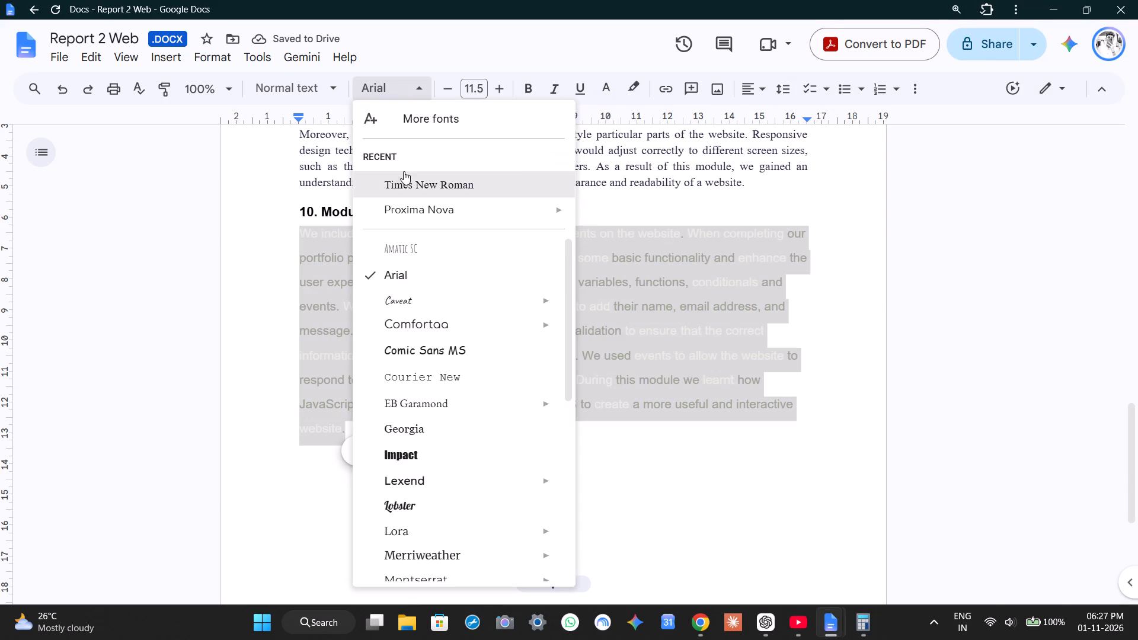
click(404, 175)
click(477, 85)
click(470, 190)
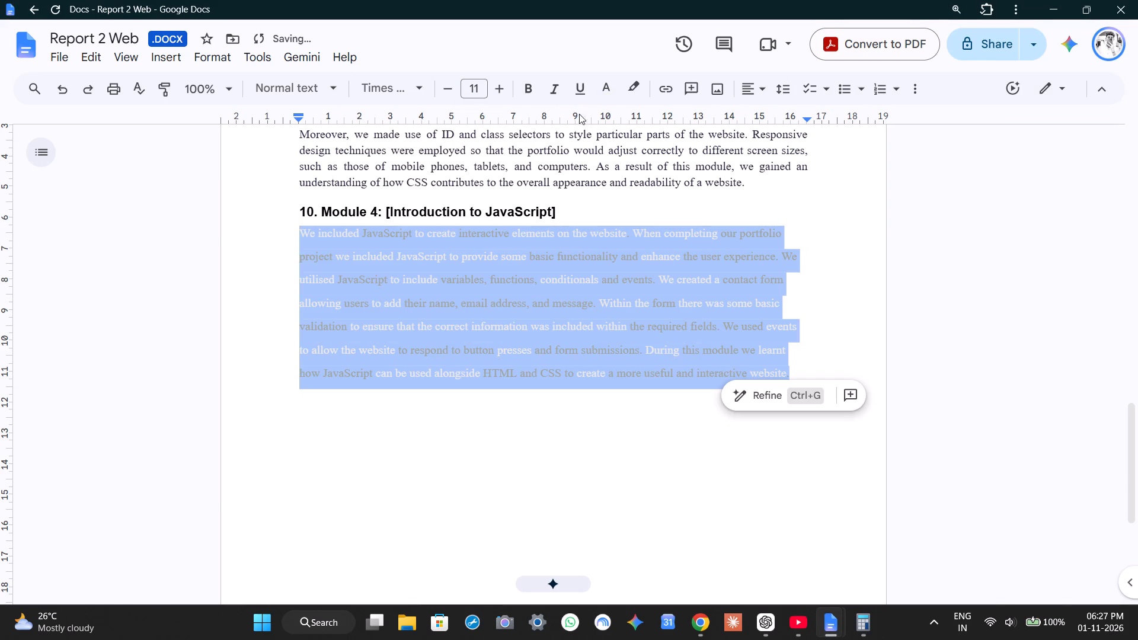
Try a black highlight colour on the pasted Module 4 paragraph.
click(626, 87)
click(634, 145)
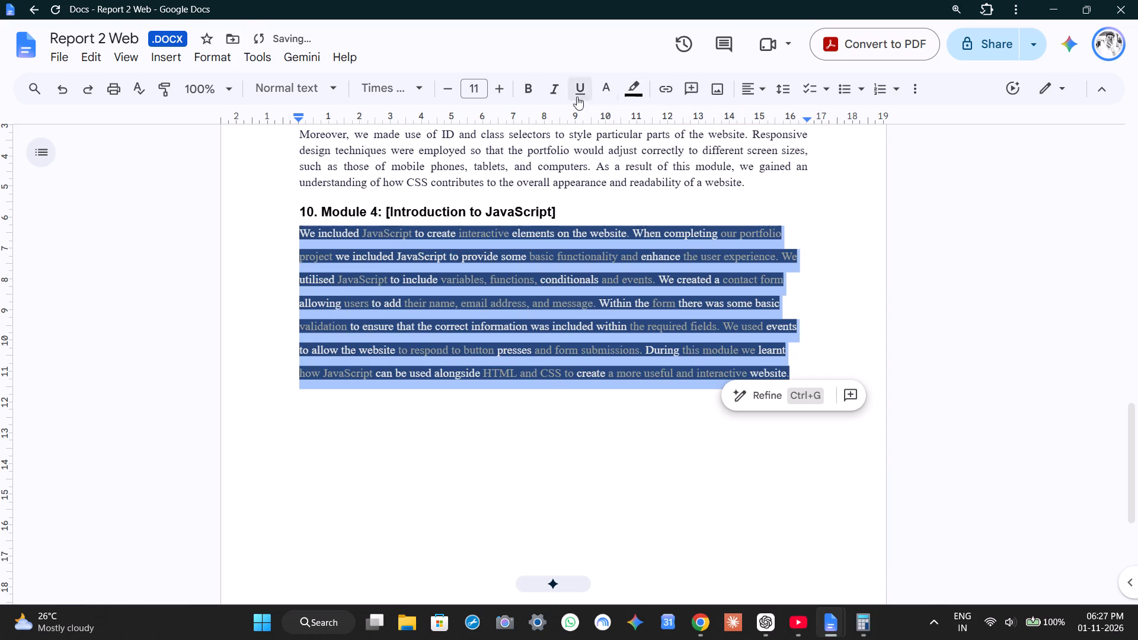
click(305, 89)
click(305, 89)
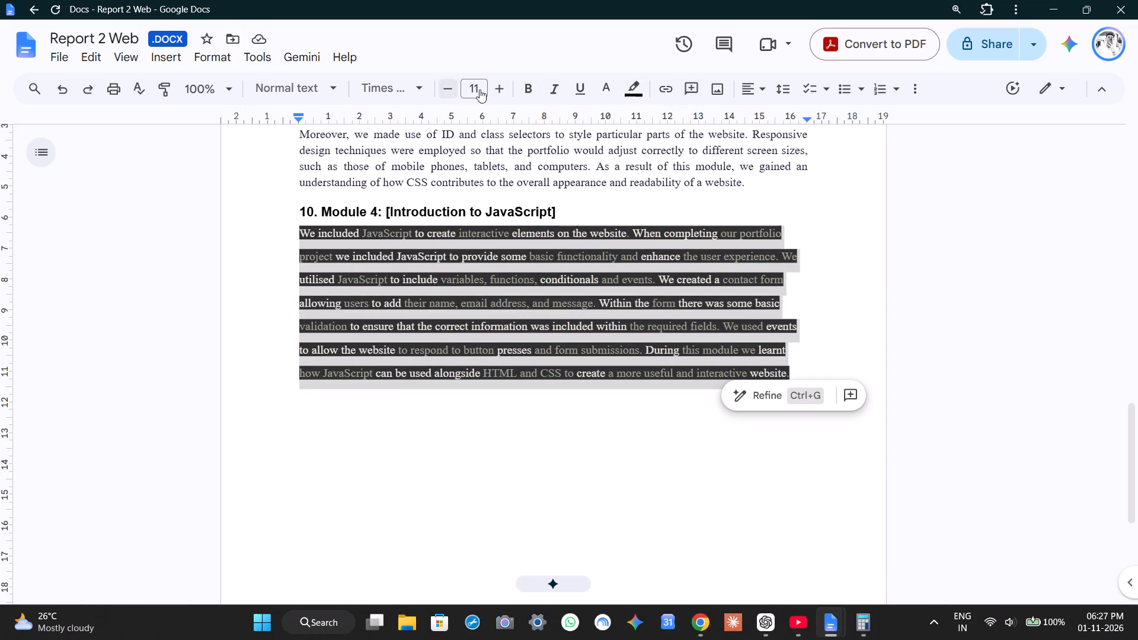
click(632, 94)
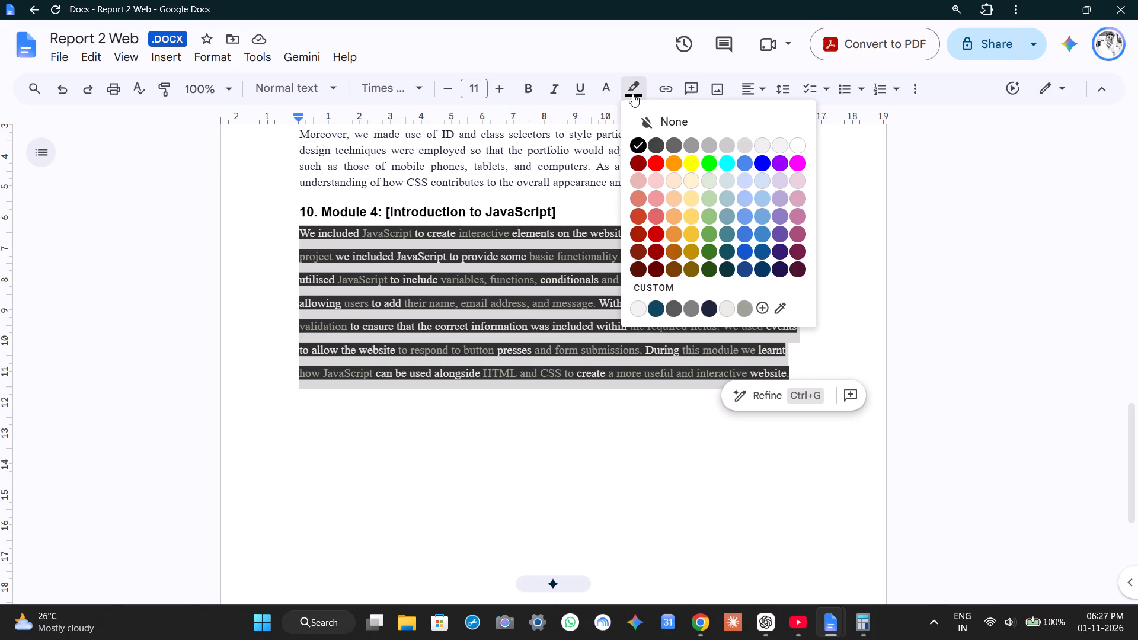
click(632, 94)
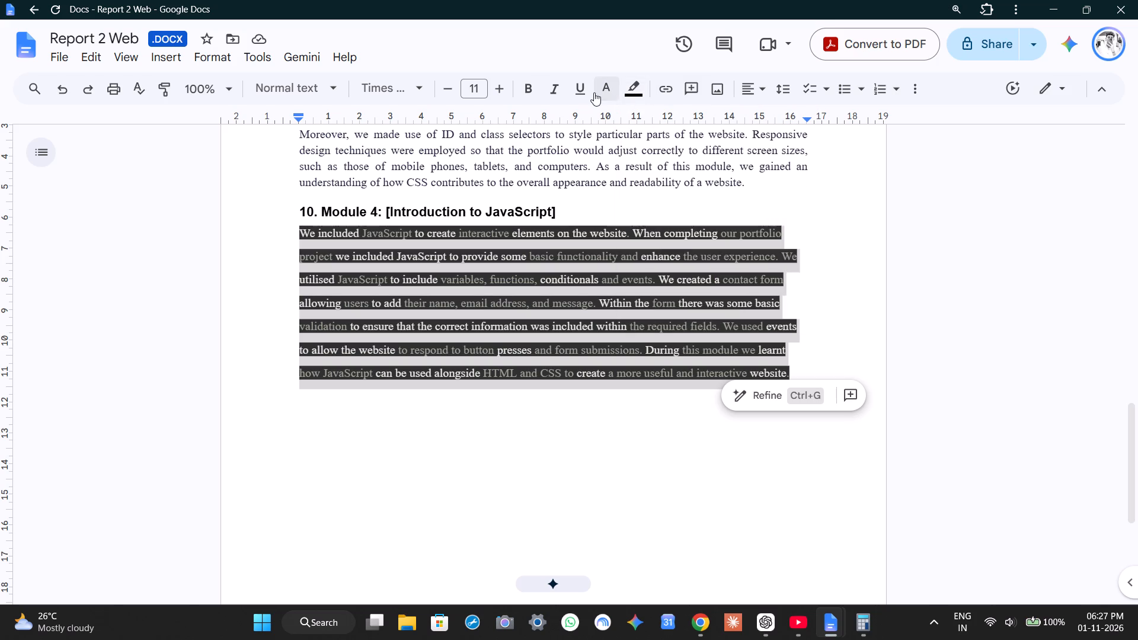
Set the Module 4 paragraph's text colour to black and its highlight colour to white.
click(600, 91)
click(616, 120)
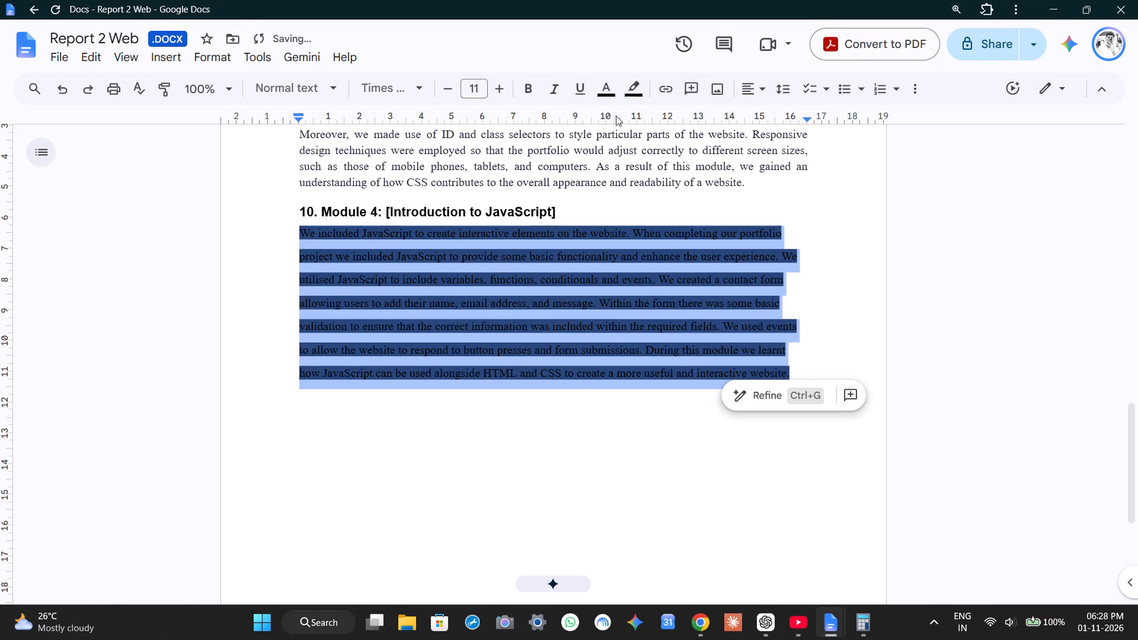
click(631, 91)
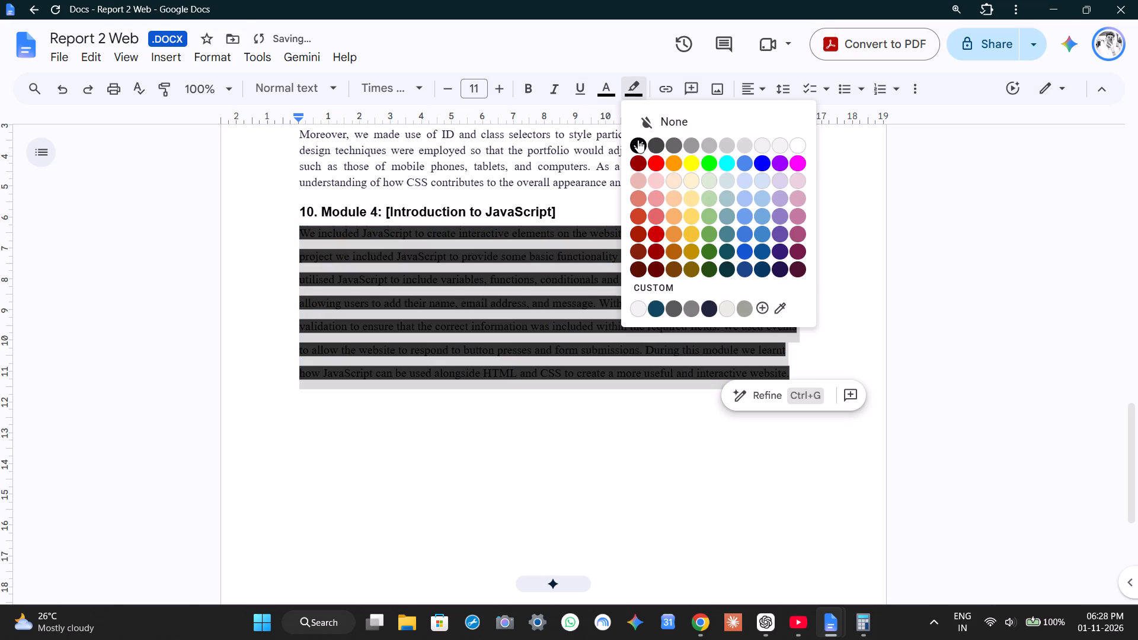
click(638, 140)
click(631, 86)
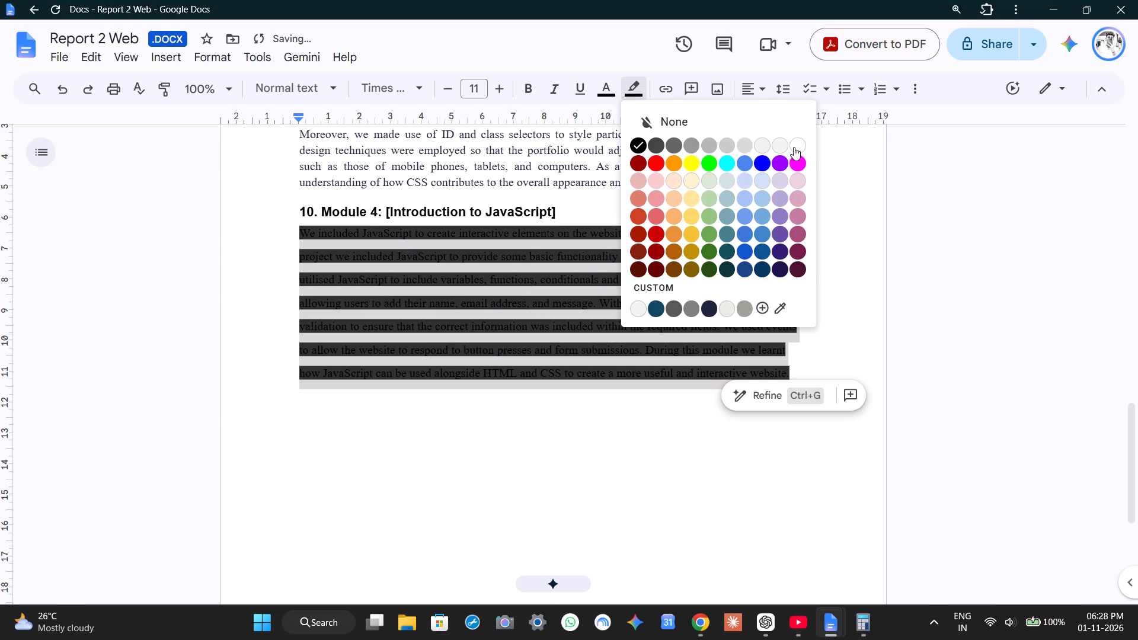
click(795, 147)
click(813, 225)
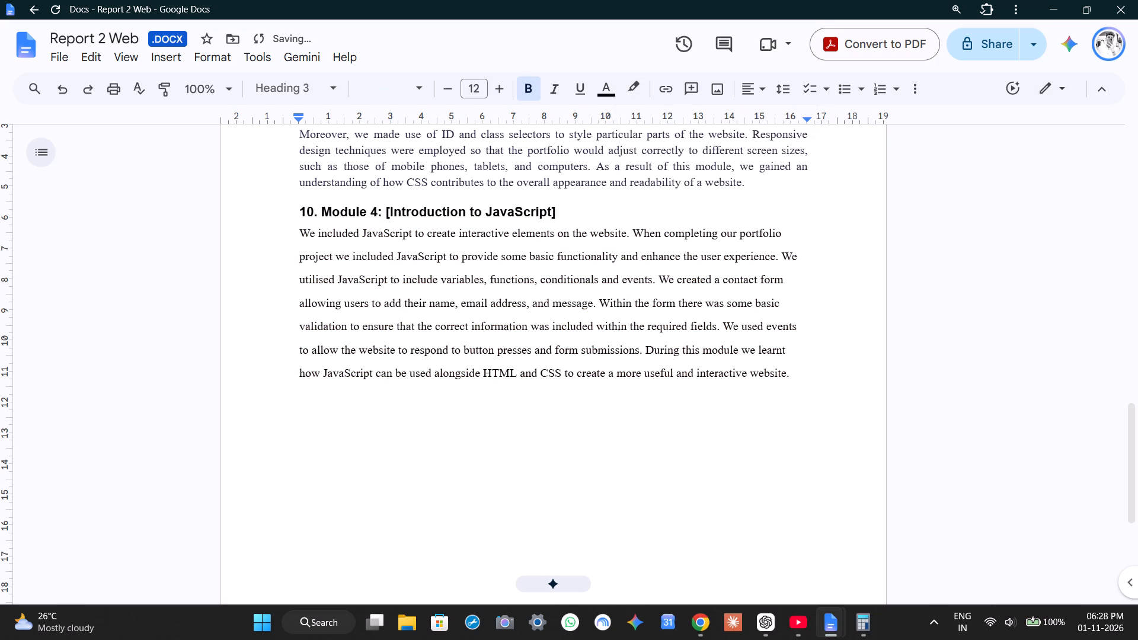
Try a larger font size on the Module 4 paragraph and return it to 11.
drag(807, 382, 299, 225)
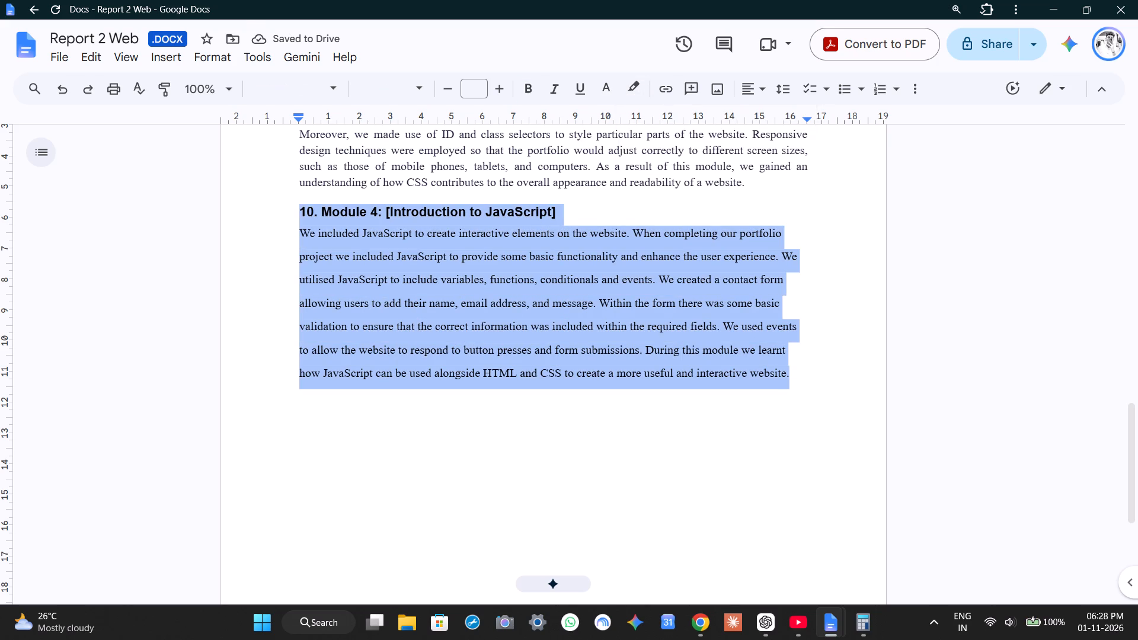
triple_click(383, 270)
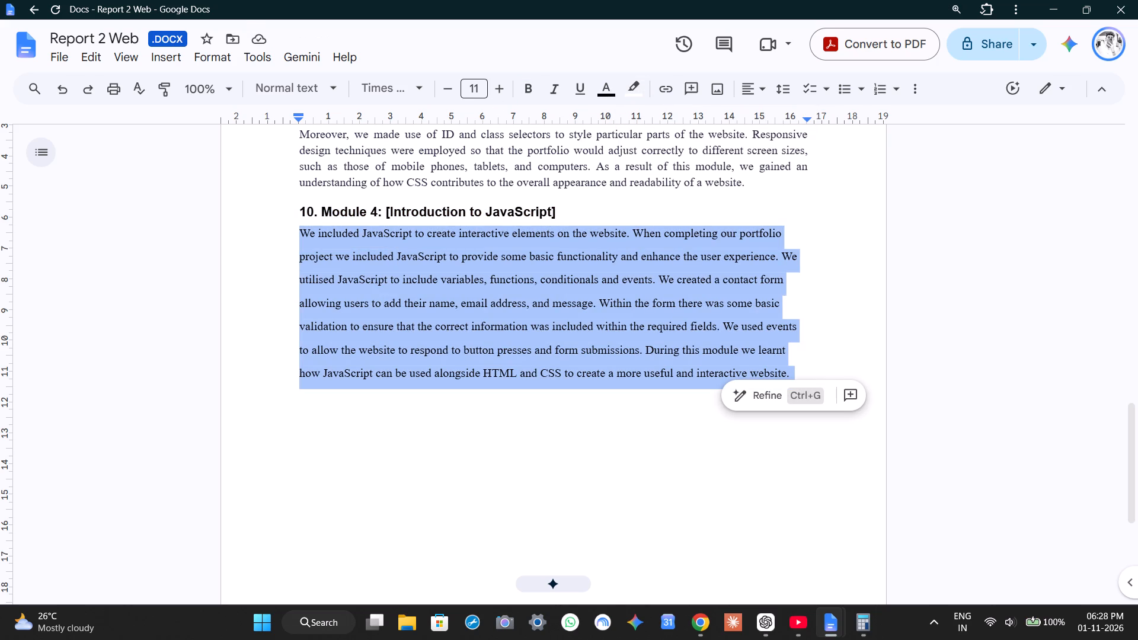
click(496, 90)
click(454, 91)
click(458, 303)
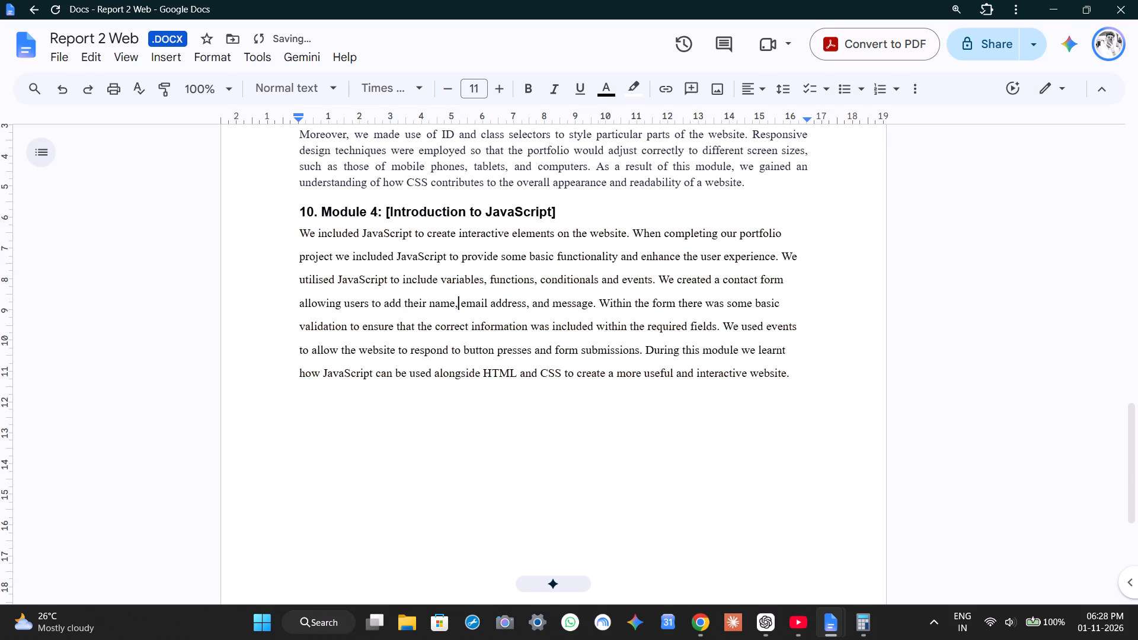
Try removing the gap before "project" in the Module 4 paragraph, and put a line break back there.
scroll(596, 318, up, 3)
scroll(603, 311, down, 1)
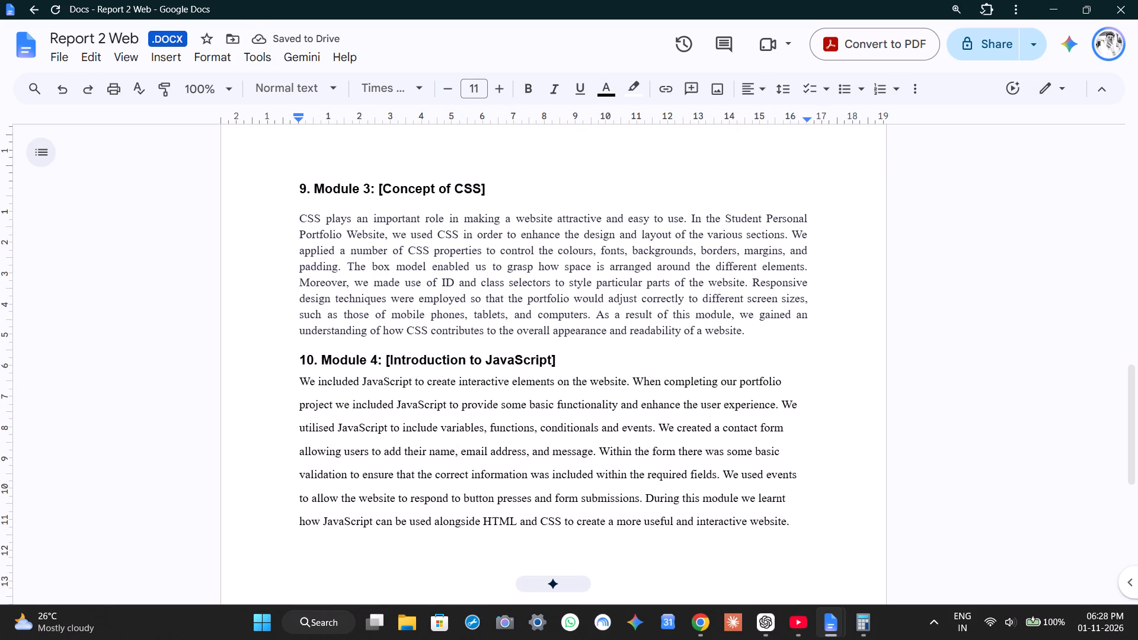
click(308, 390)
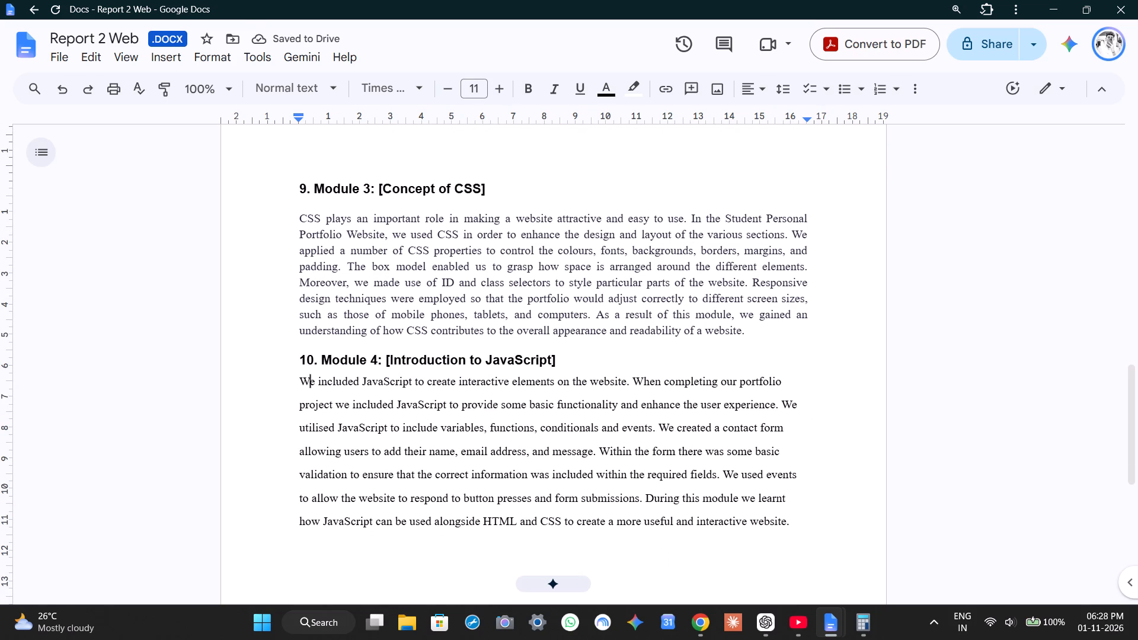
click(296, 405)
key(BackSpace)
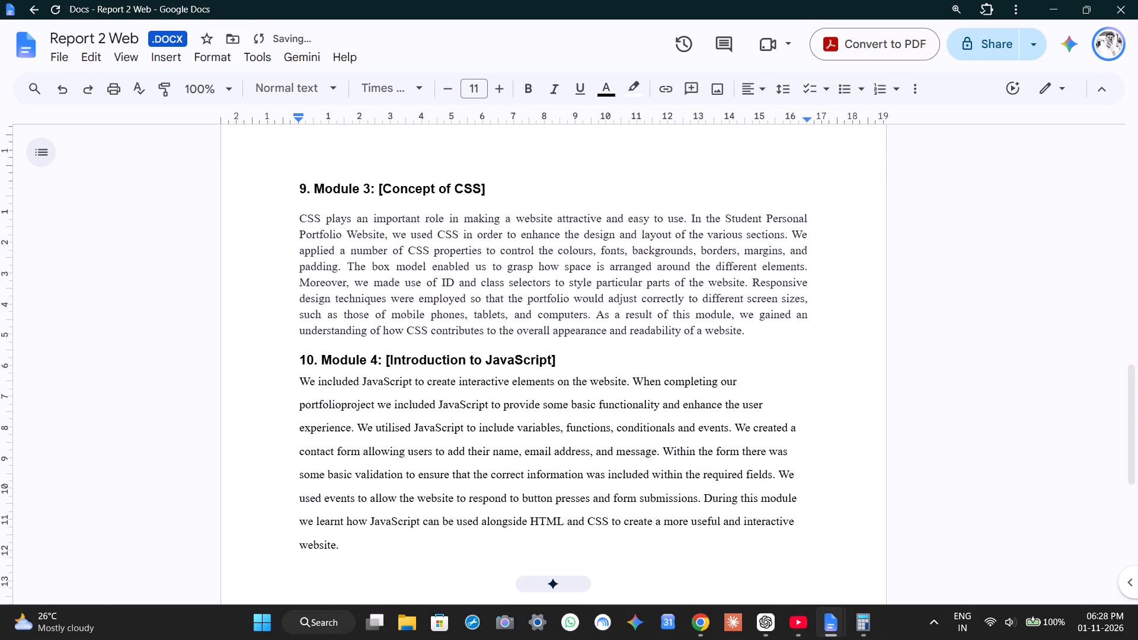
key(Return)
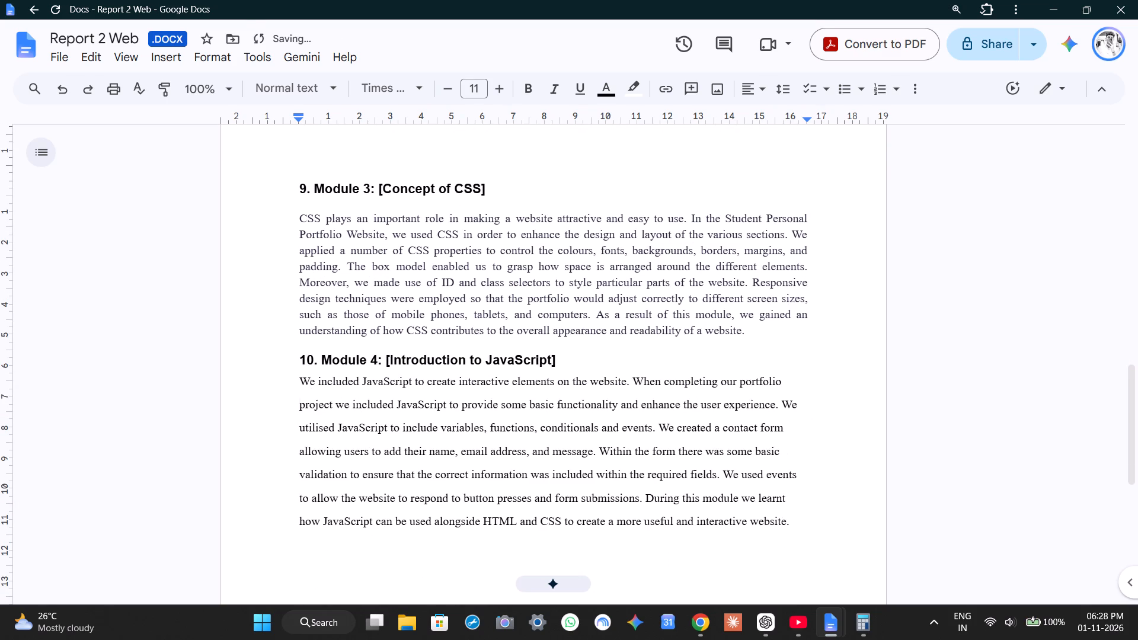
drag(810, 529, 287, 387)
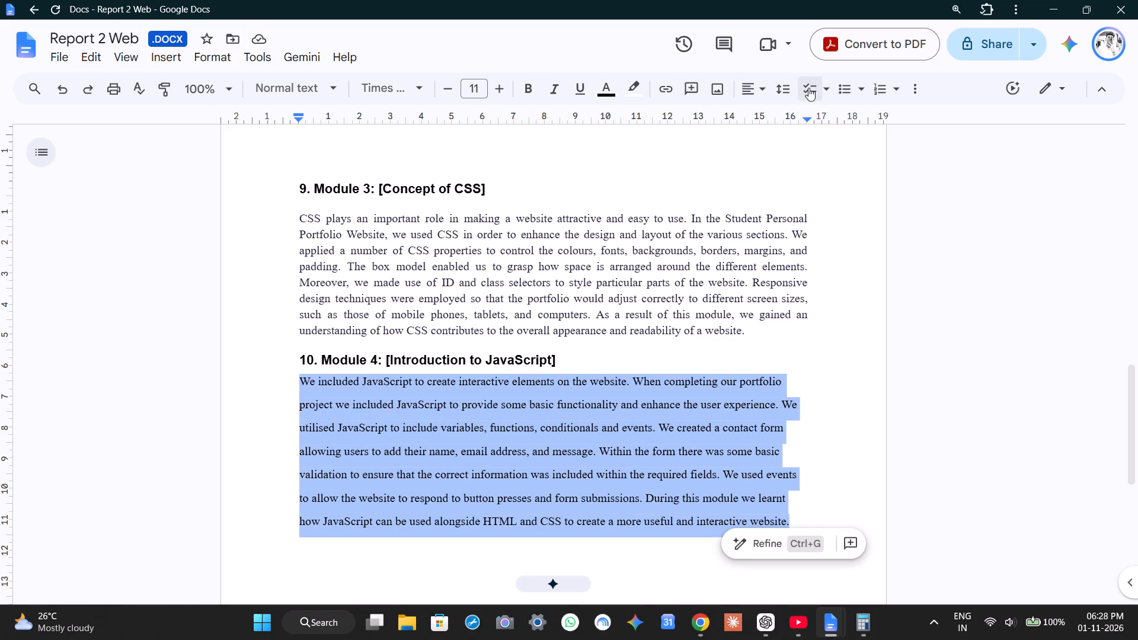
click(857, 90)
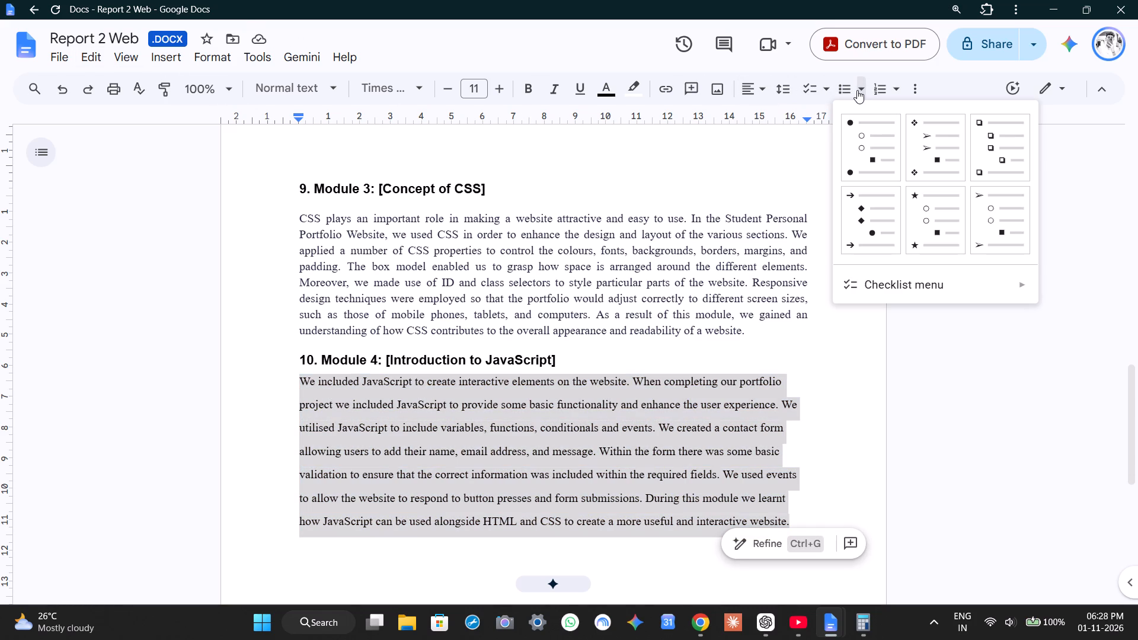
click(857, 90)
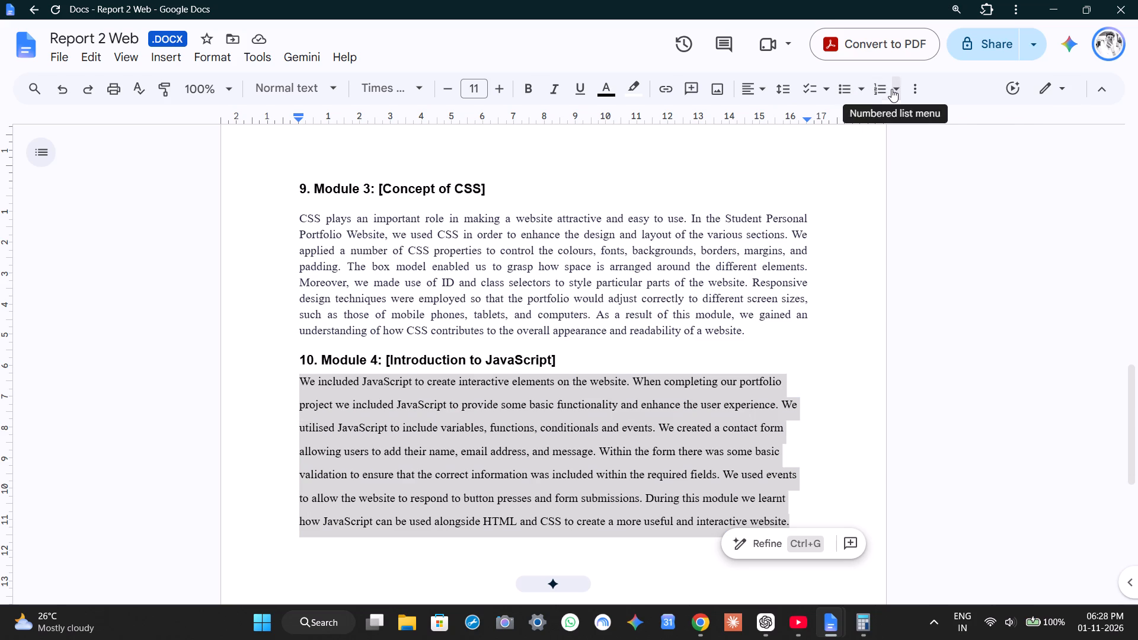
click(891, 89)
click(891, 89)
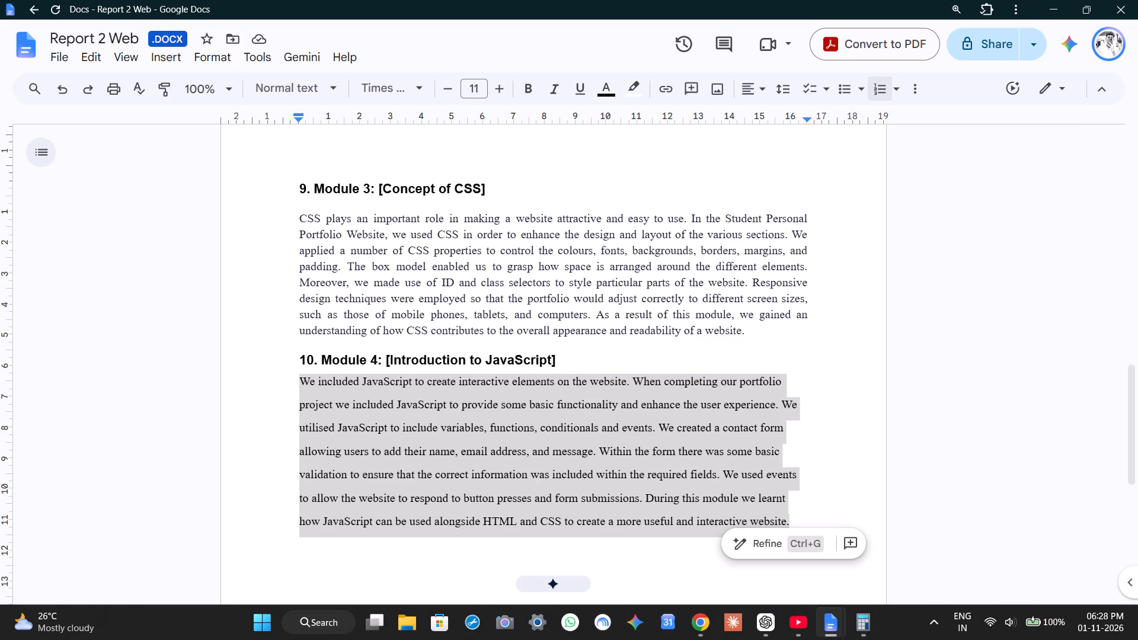
Copy the Module 3 CSS paragraph and paste it on a new line directly under the Module 4 heading as a formatting base.
drag(745, 328, 292, 216)
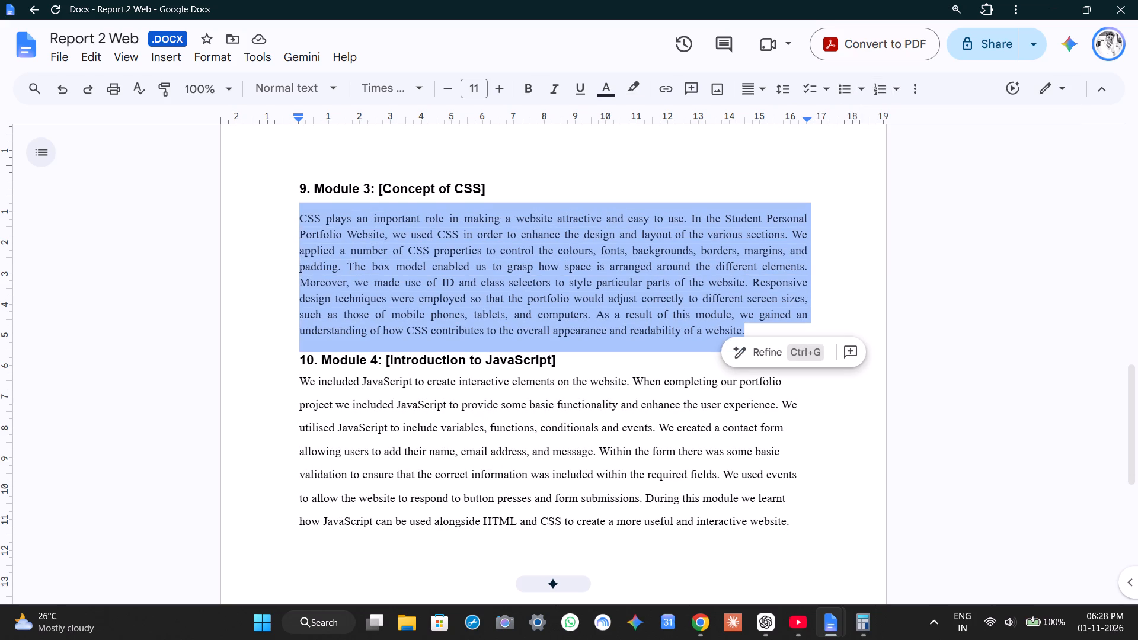
key(ctrl+c)
scroll(455, 369, down, 1)
click(571, 291)
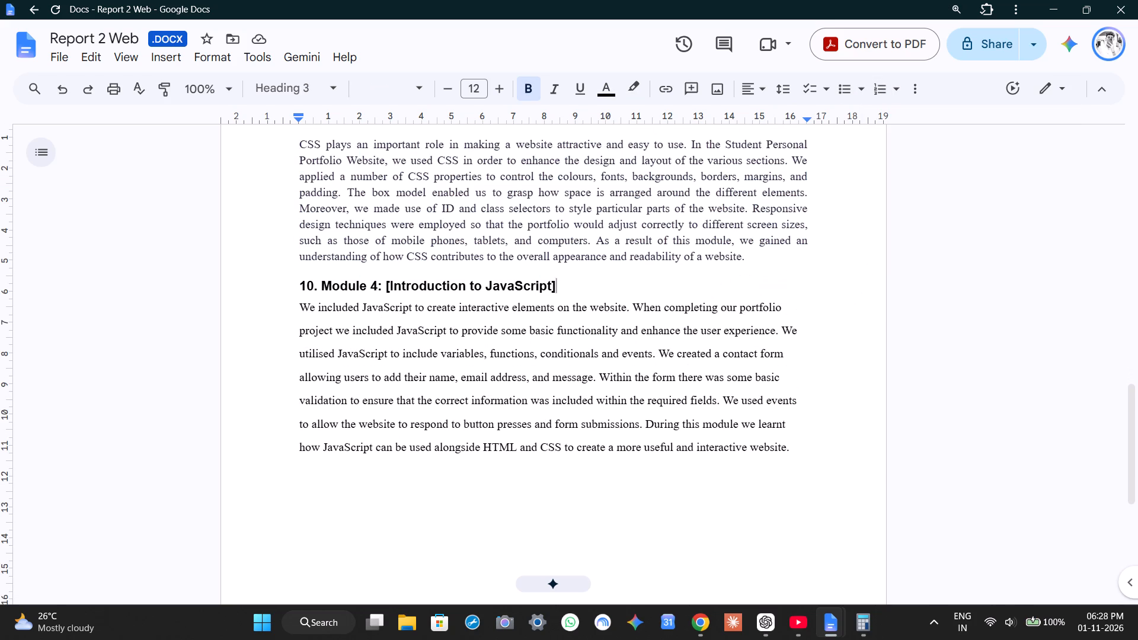
key(Return)
key(ctrl+v)
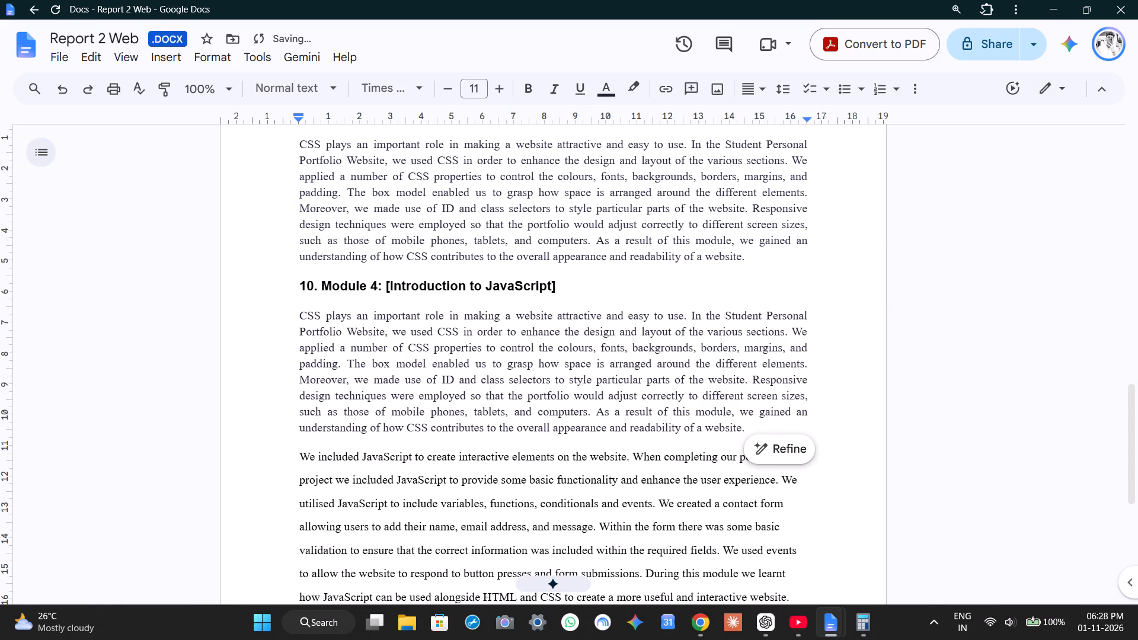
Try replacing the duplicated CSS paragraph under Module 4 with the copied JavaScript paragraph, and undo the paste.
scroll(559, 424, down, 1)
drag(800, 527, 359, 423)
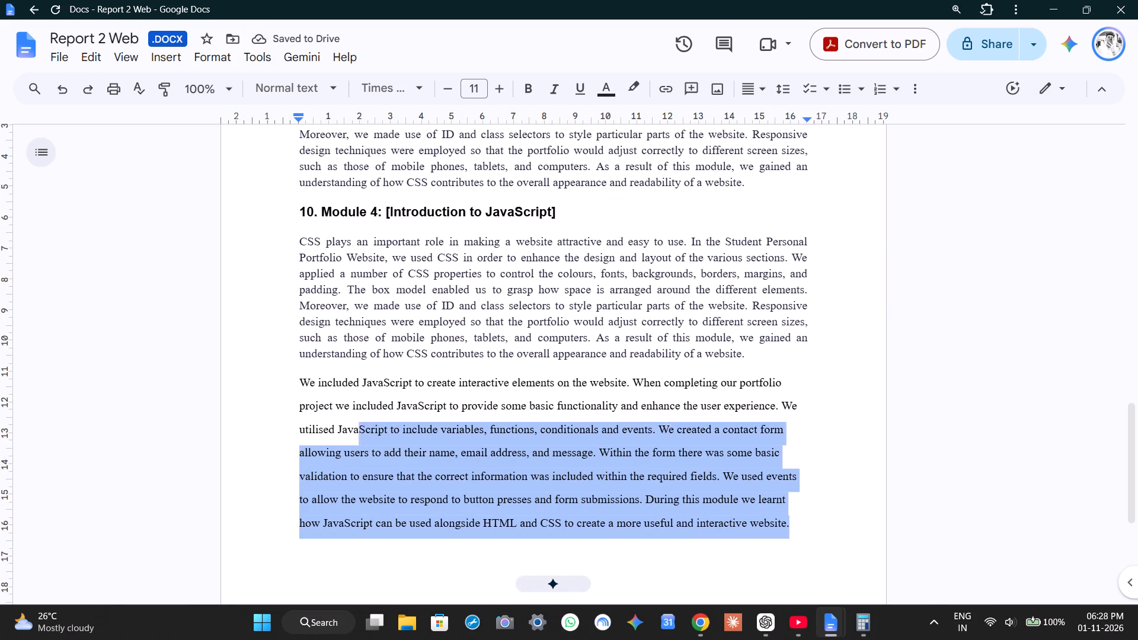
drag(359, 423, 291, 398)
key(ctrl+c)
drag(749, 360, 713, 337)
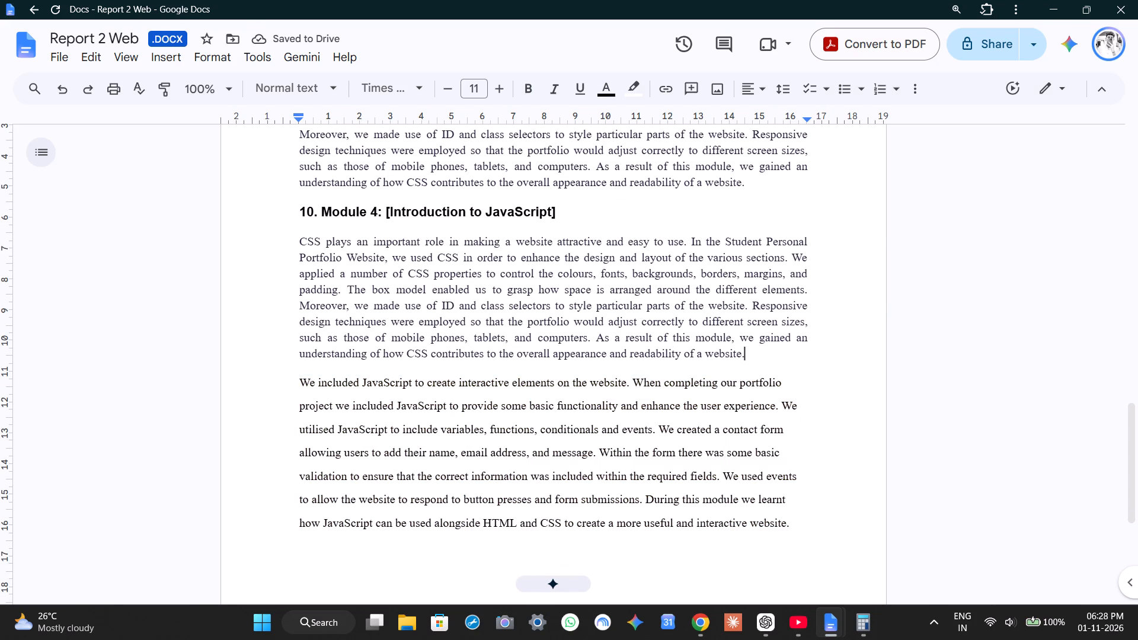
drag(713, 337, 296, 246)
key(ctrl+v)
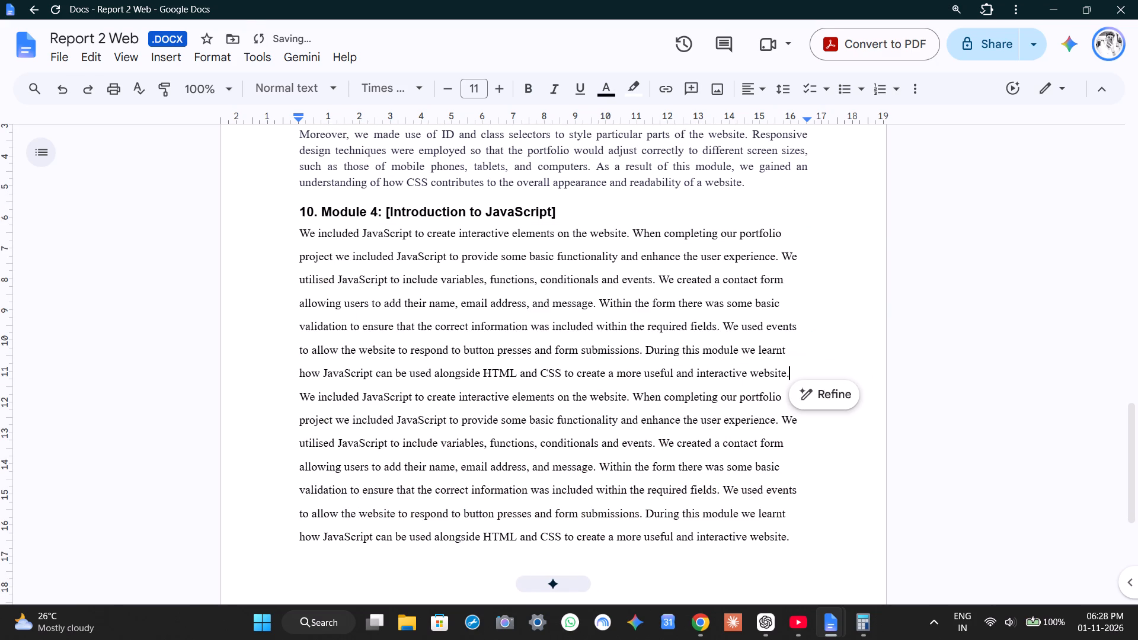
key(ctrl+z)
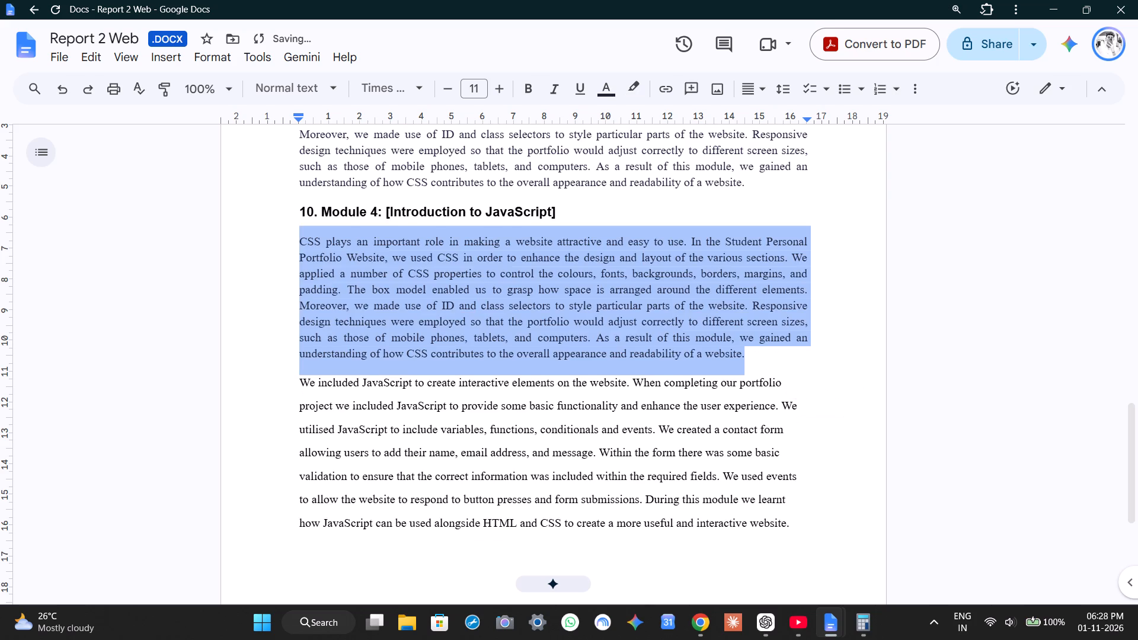
Undo the insertion of the duplicated CSS paragraph under the Module 4 heading.
key(ctrl+z)
key(ctrl+z)
click(641, 391)
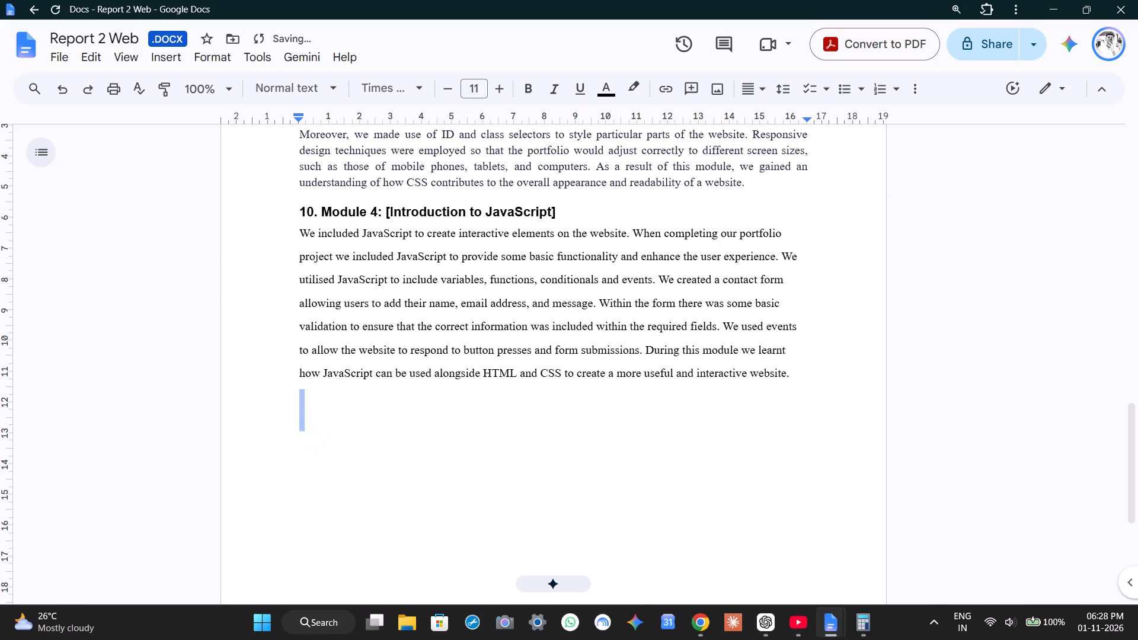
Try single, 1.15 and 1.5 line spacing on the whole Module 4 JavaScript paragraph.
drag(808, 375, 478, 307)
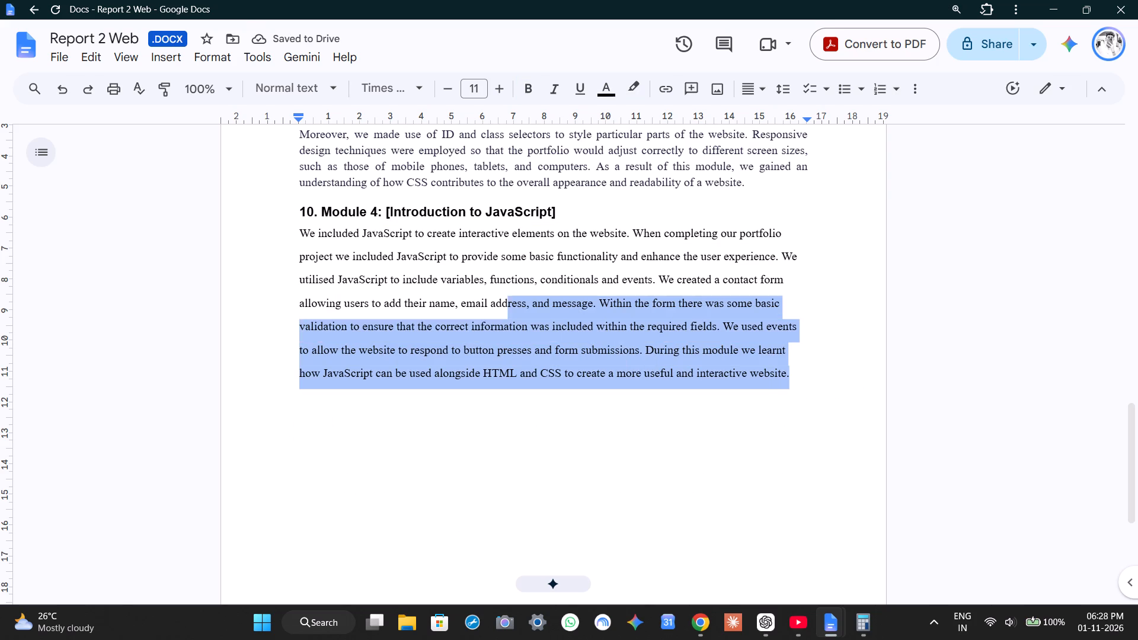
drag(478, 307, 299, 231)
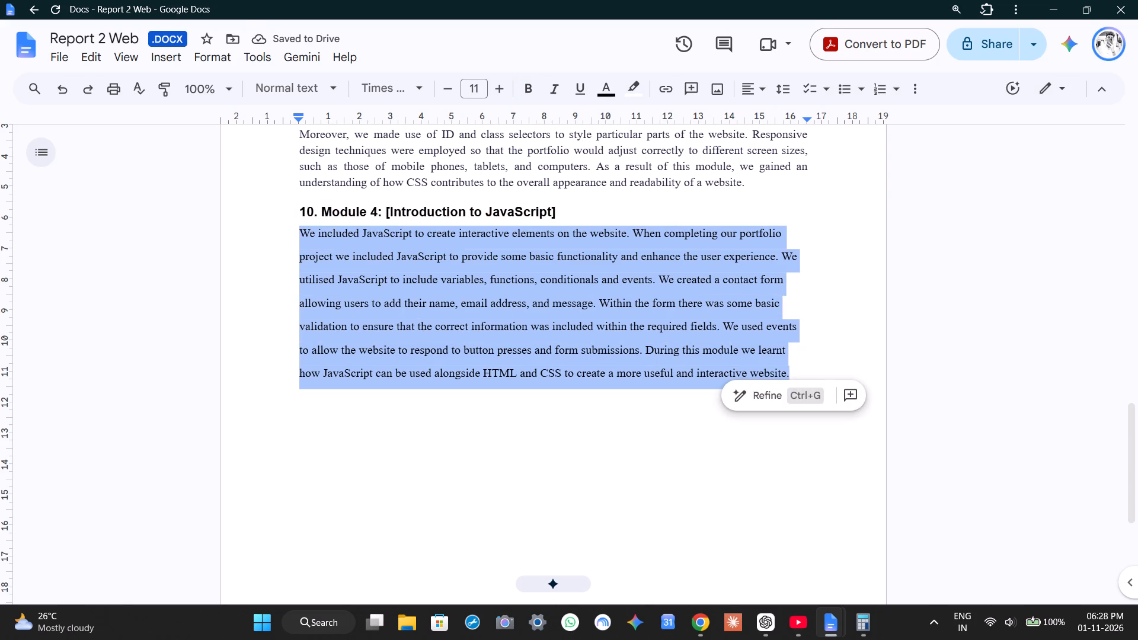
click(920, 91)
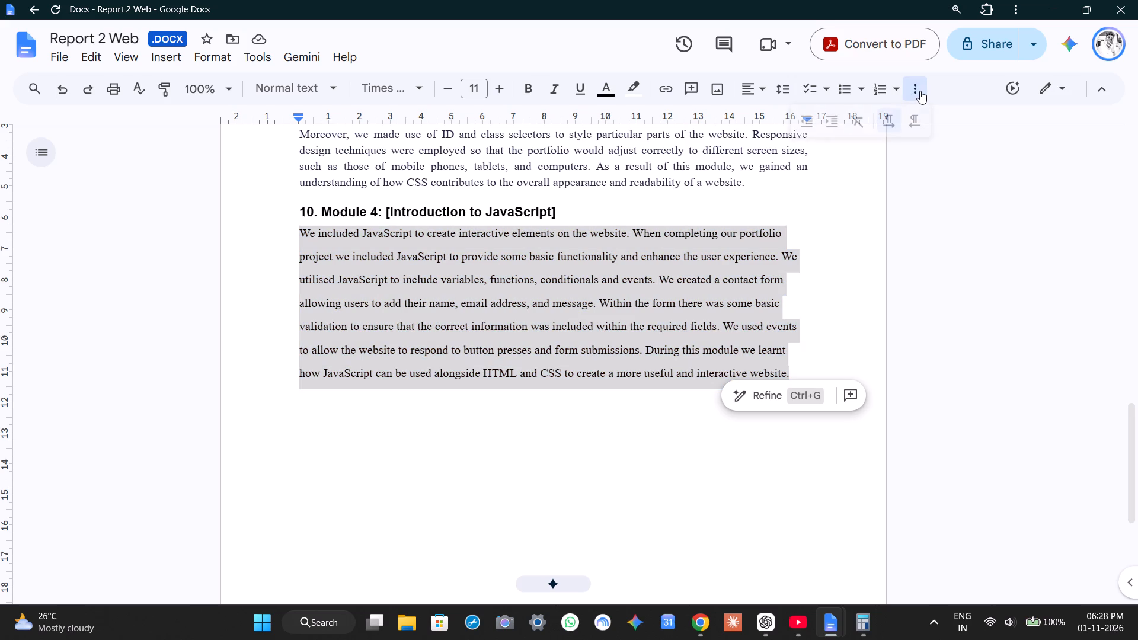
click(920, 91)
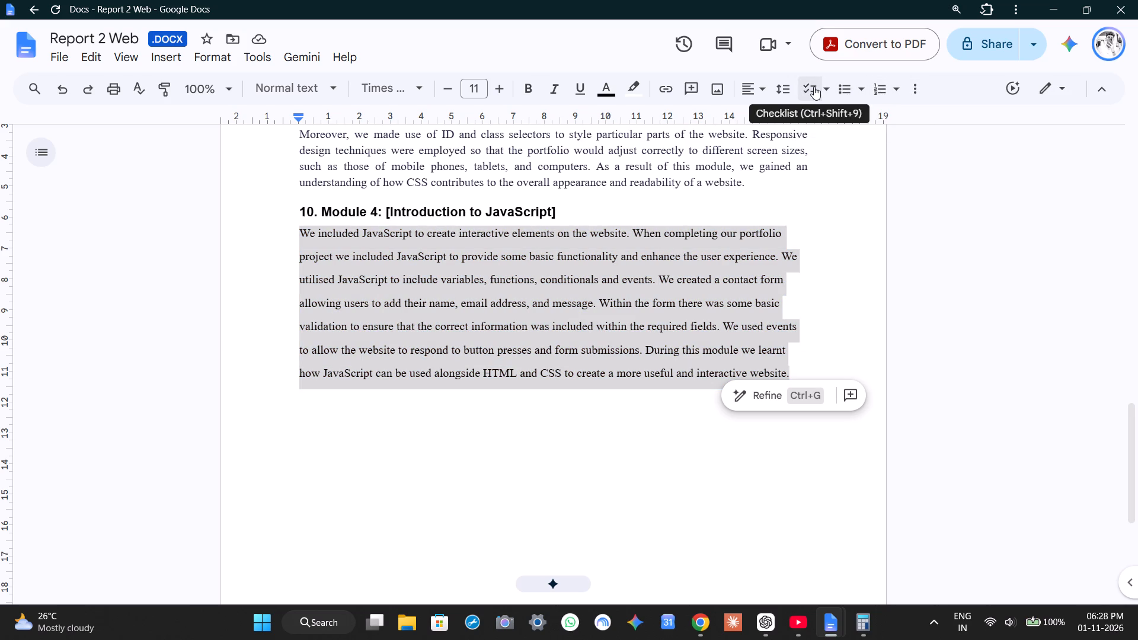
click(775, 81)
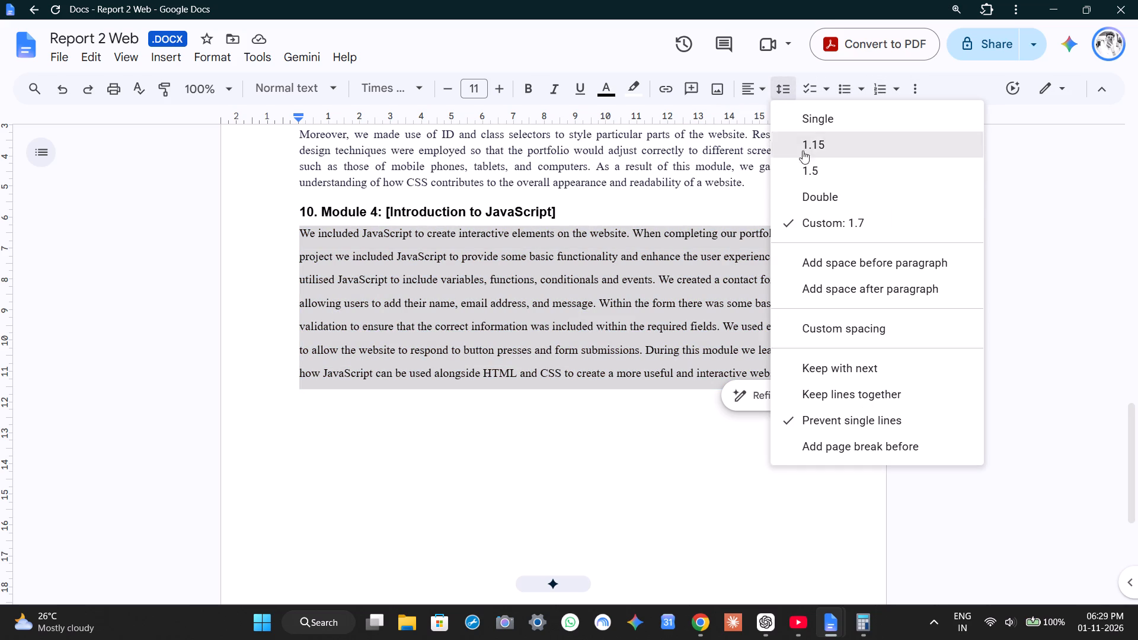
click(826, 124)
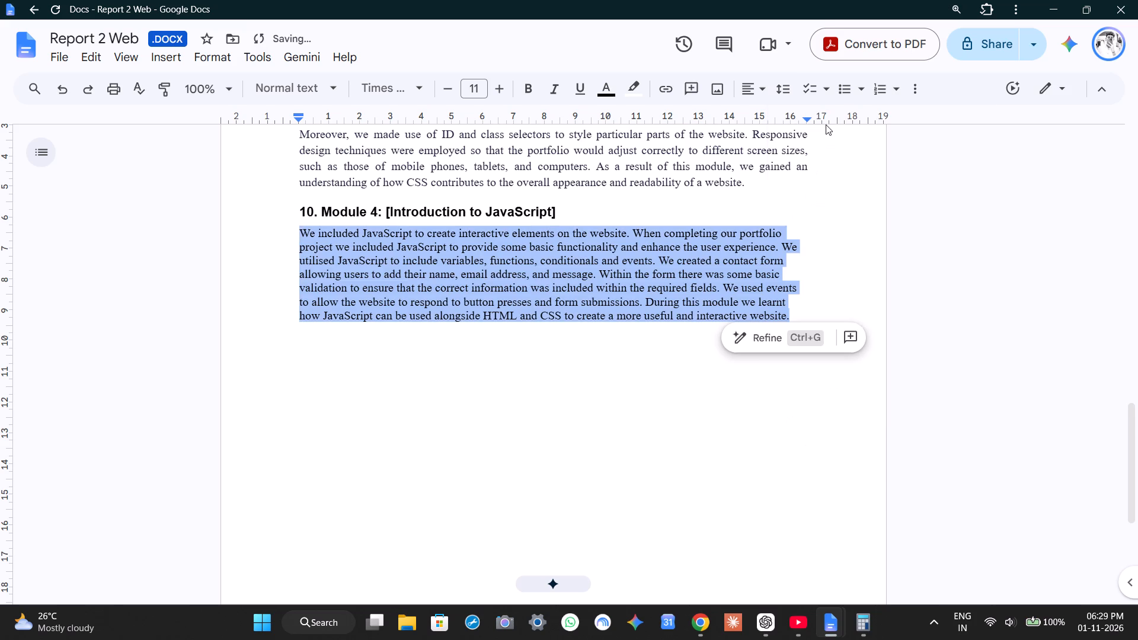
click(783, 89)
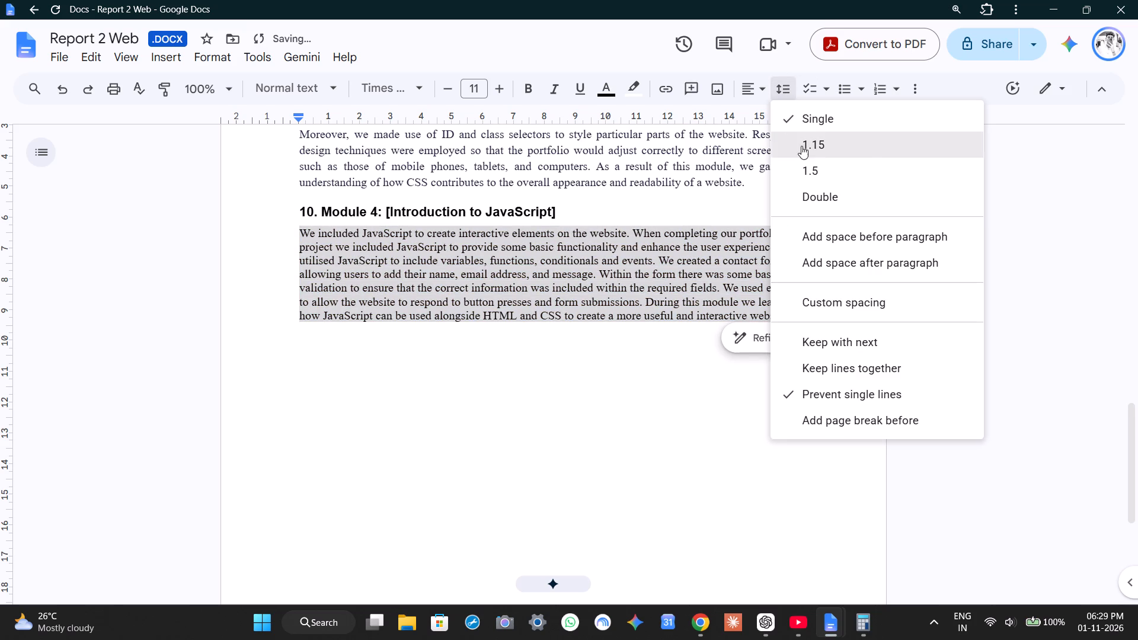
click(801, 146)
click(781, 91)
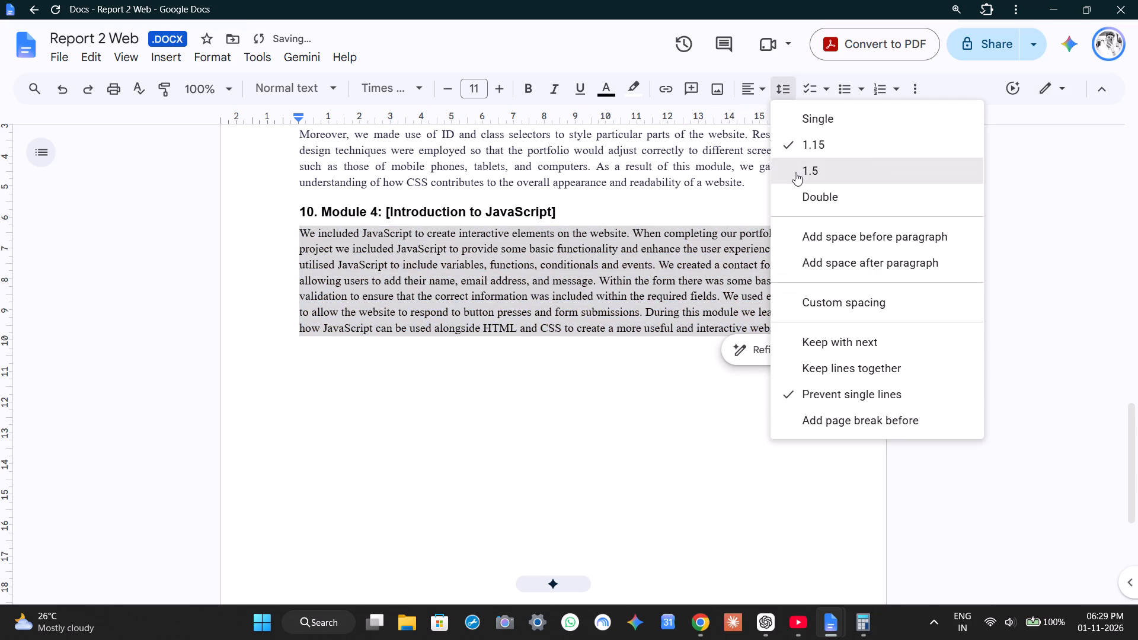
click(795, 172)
Compare the line and paragraph spacing settings of the Module 3 CSS paragraph with those of the Module 4 paragraph.
scroll(724, 185, up, 2)
click(733, 255)
drag(772, 333, 586, 249)
click(789, 84)
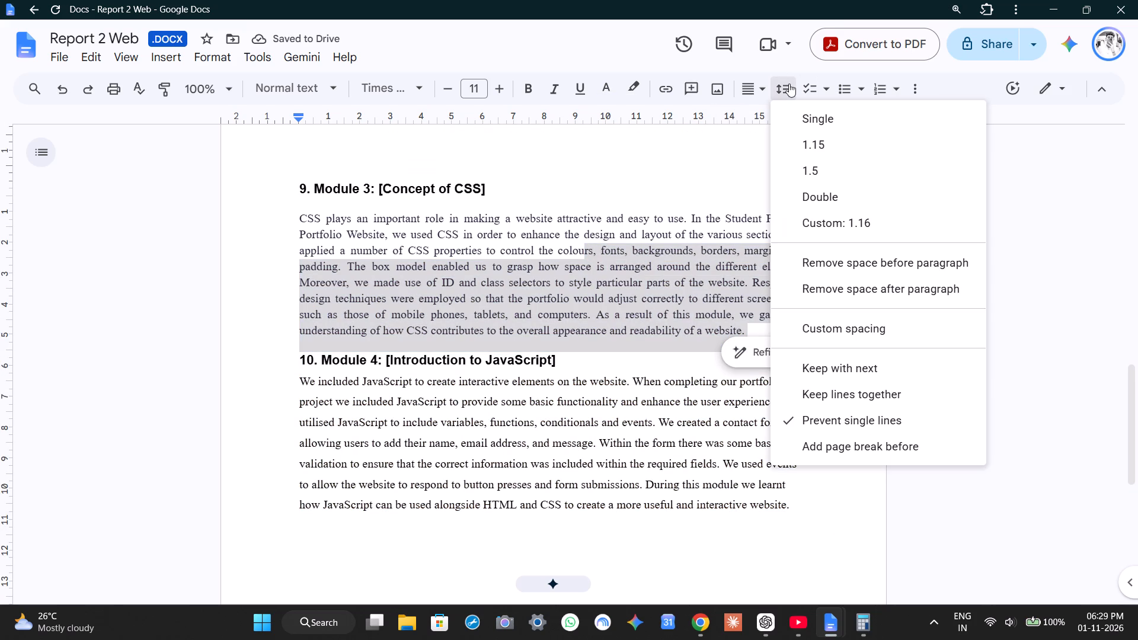
click(646, 421)
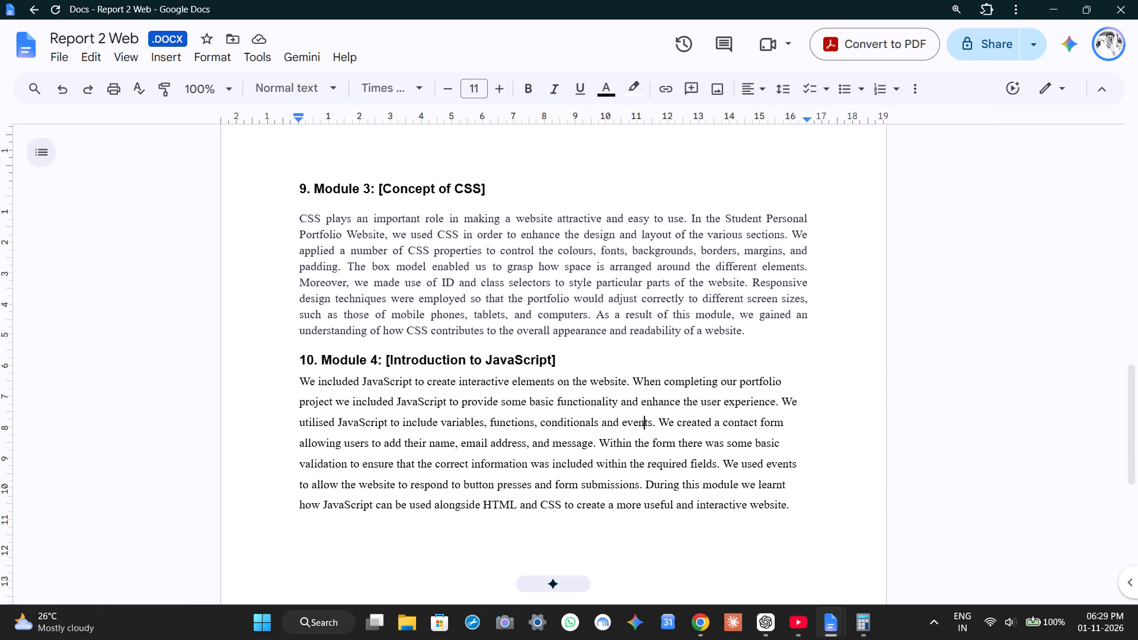
drag(800, 507, 298, 382)
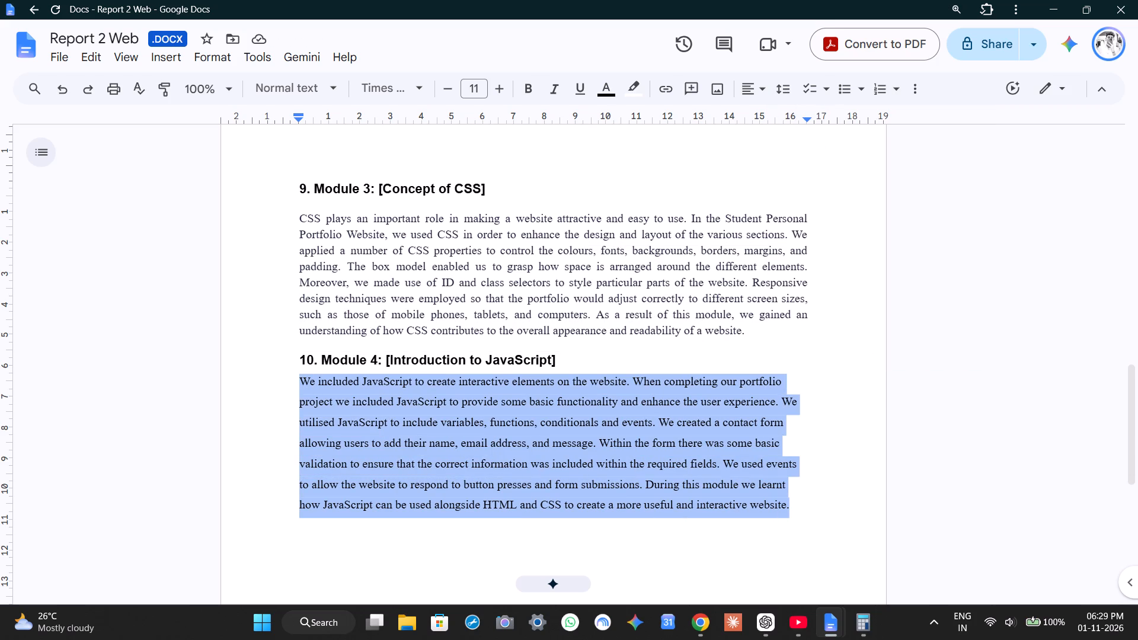
click(786, 84)
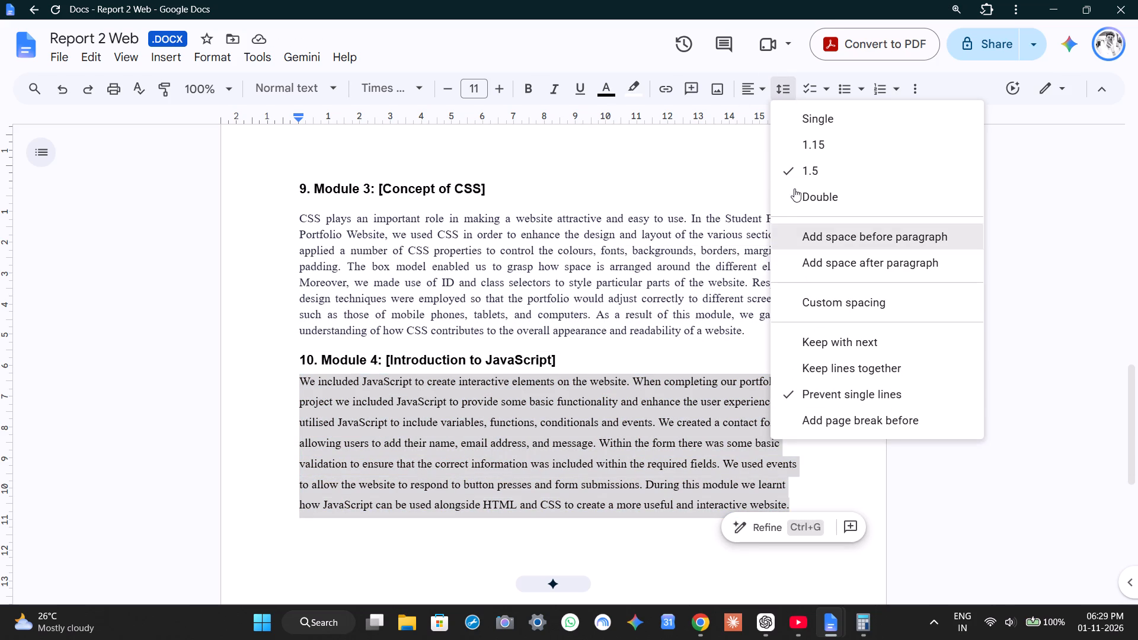
click(806, 171)
click(806, 171)
click(696, 339)
drag(757, 340, 291, 238)
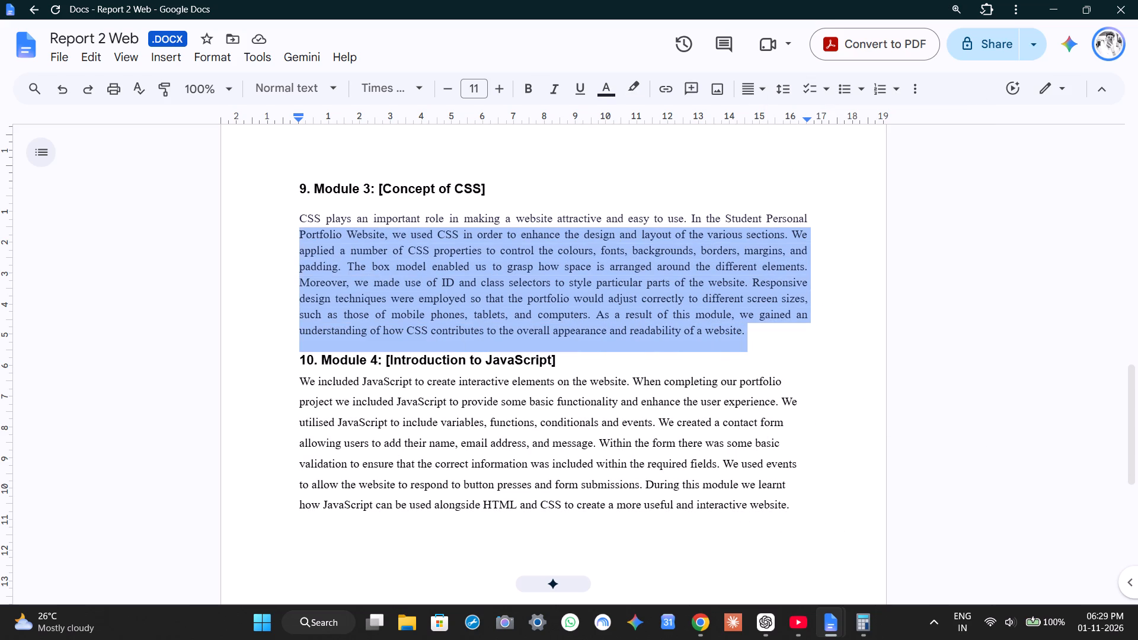
drag(291, 238, 295, 220)
click(774, 88)
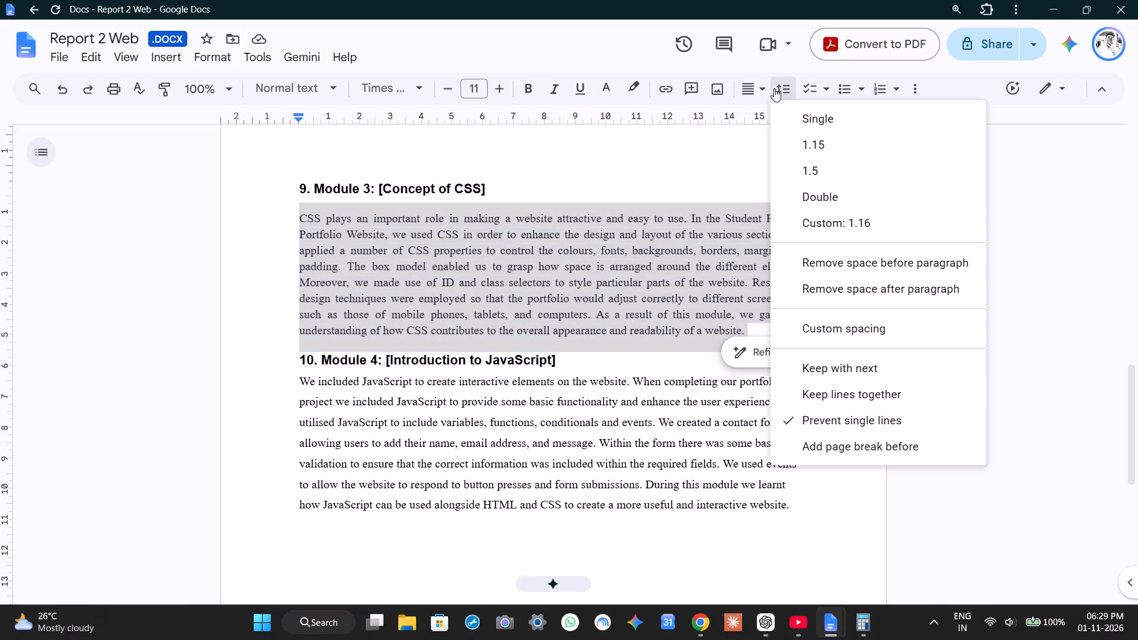
click(677, 434)
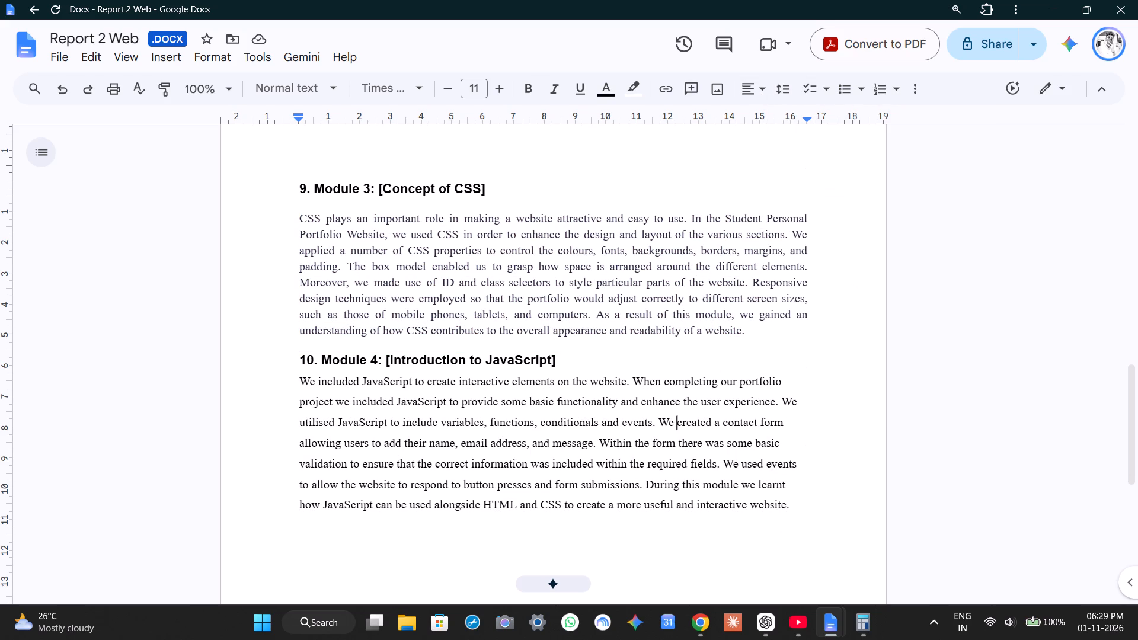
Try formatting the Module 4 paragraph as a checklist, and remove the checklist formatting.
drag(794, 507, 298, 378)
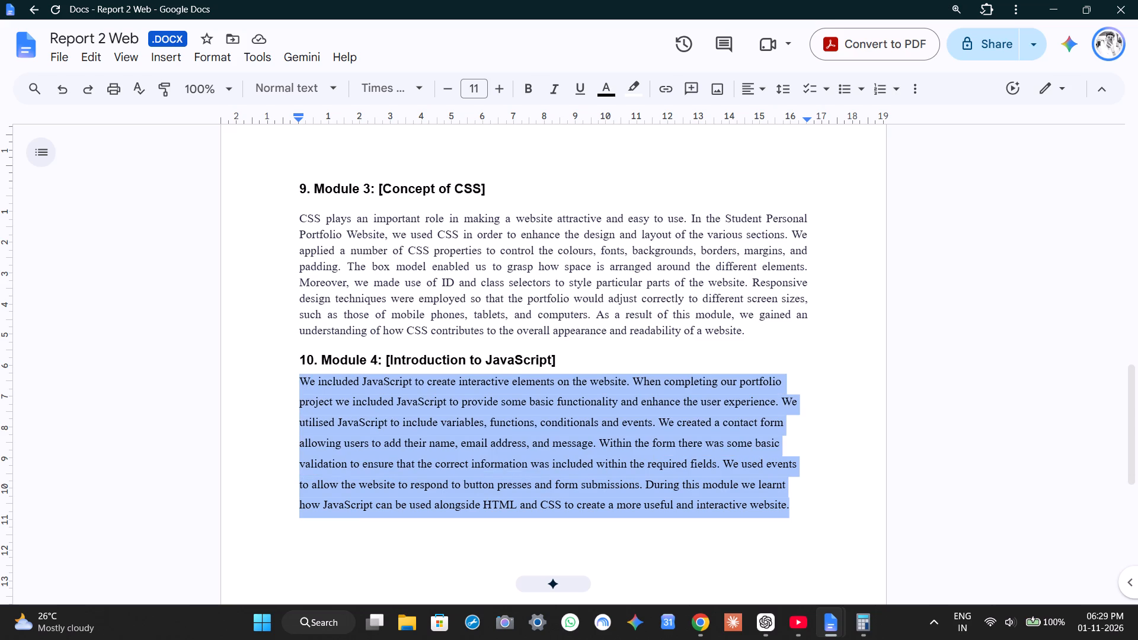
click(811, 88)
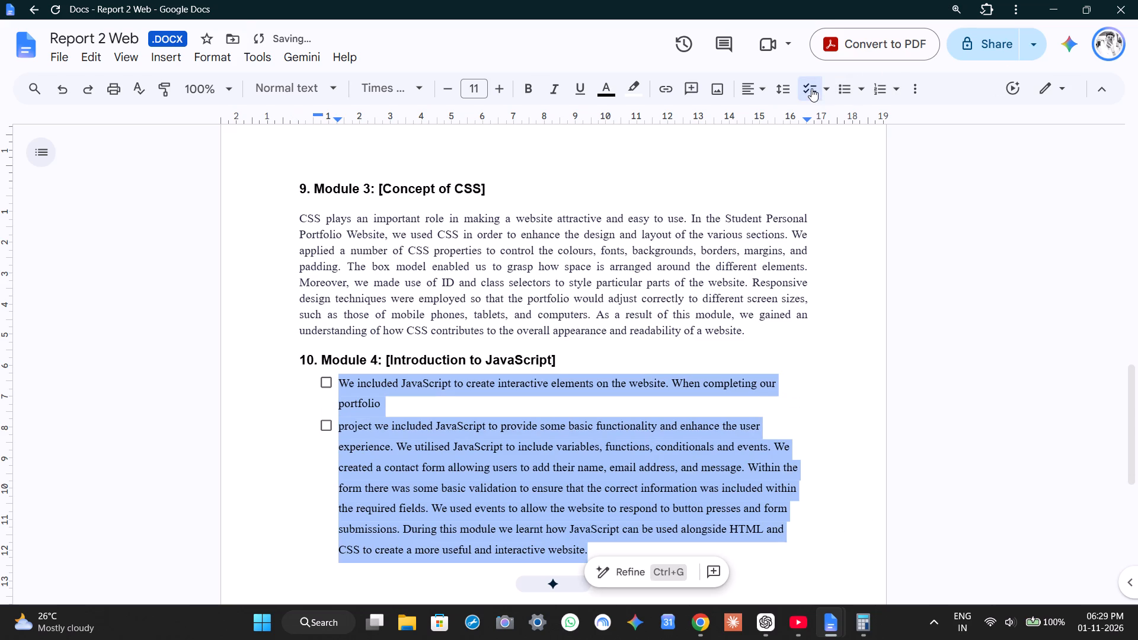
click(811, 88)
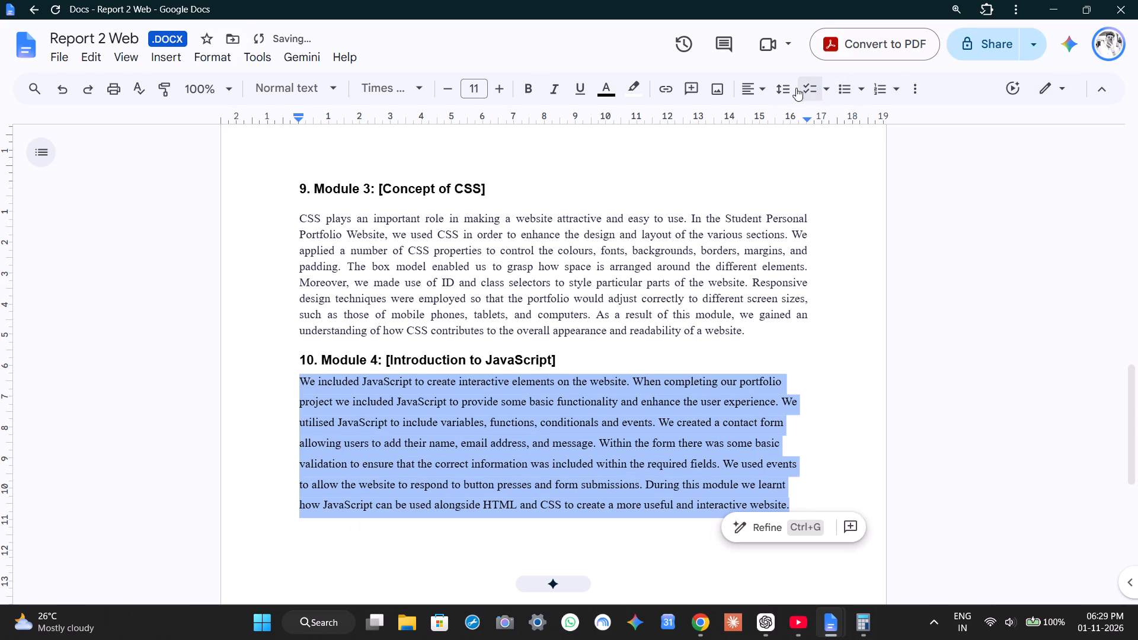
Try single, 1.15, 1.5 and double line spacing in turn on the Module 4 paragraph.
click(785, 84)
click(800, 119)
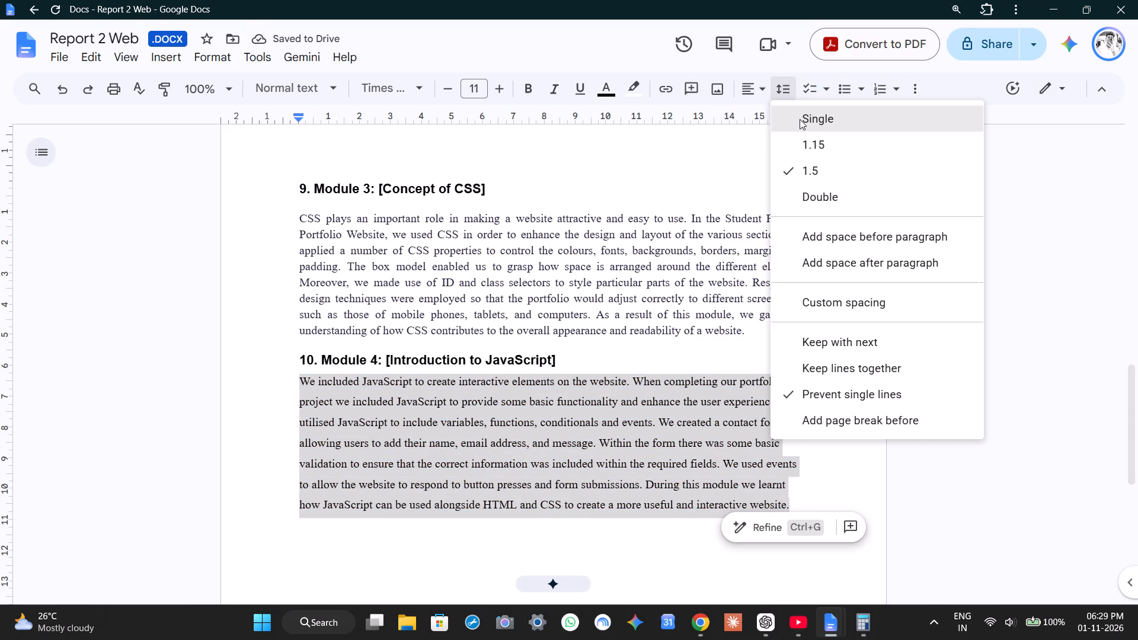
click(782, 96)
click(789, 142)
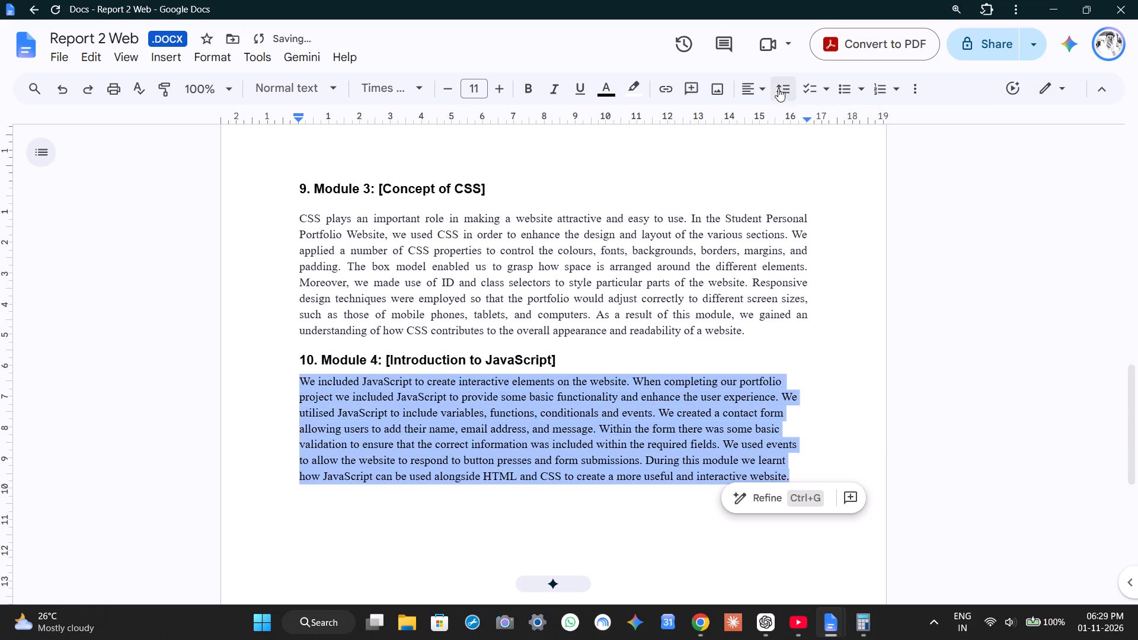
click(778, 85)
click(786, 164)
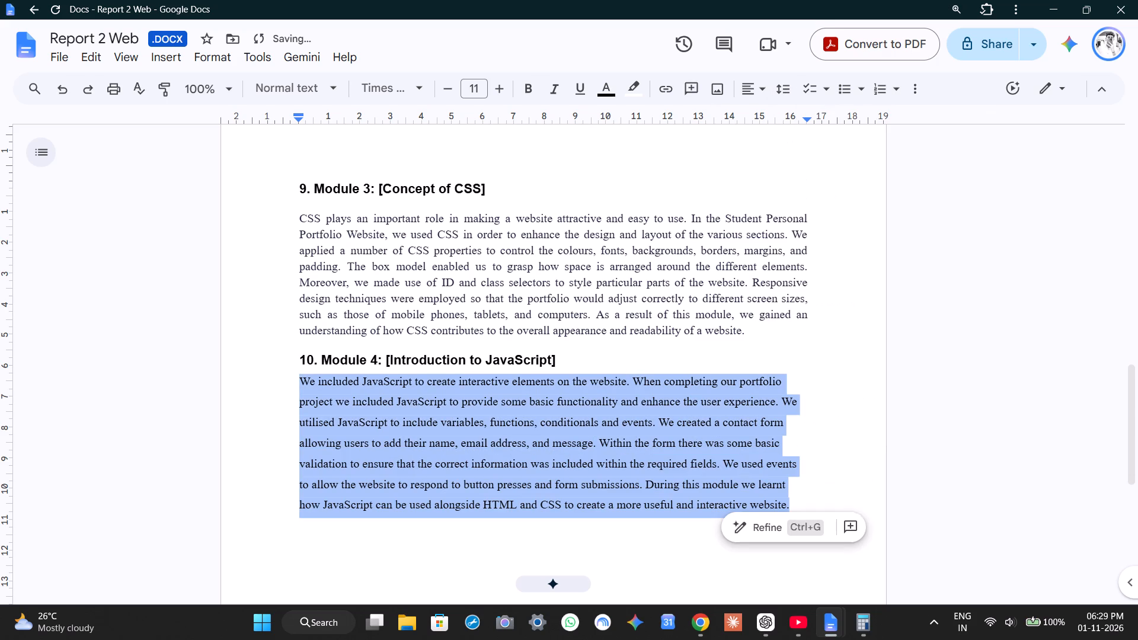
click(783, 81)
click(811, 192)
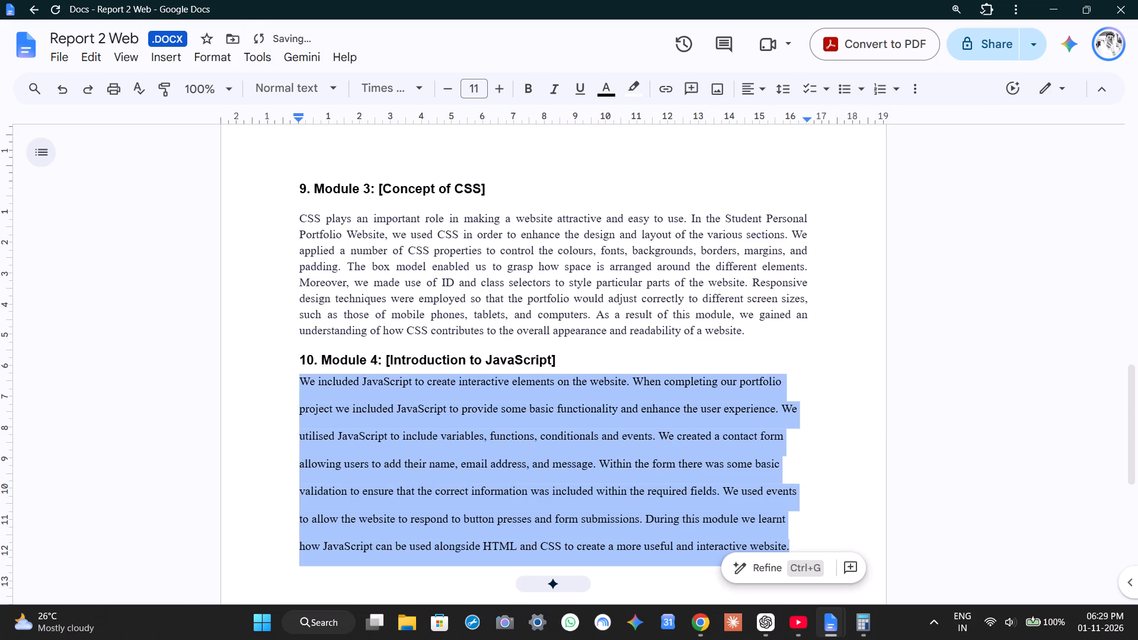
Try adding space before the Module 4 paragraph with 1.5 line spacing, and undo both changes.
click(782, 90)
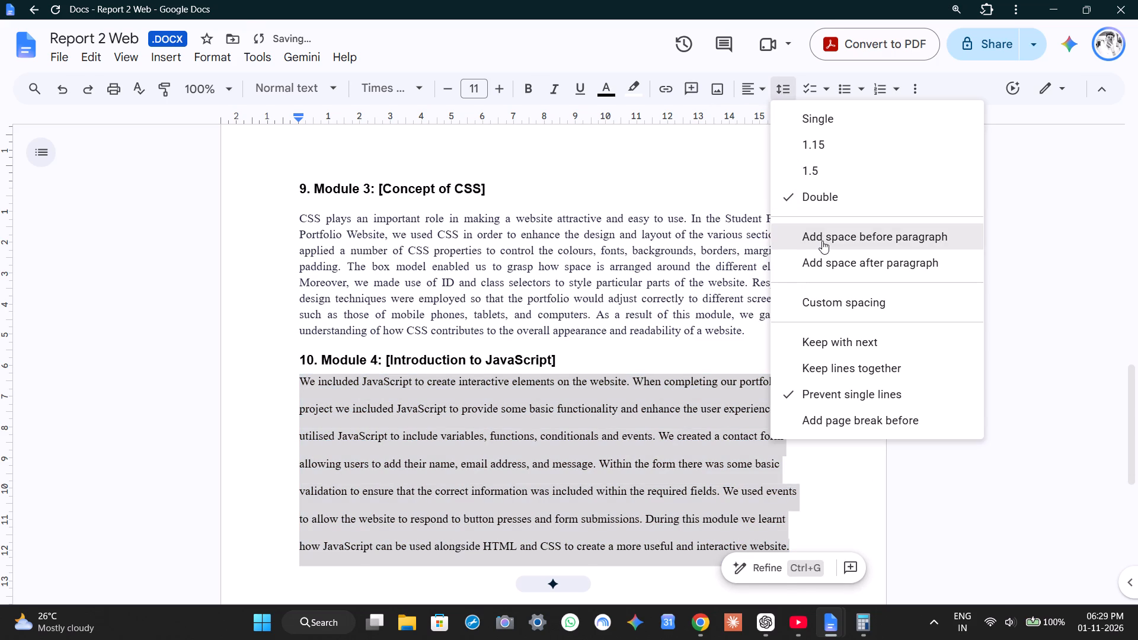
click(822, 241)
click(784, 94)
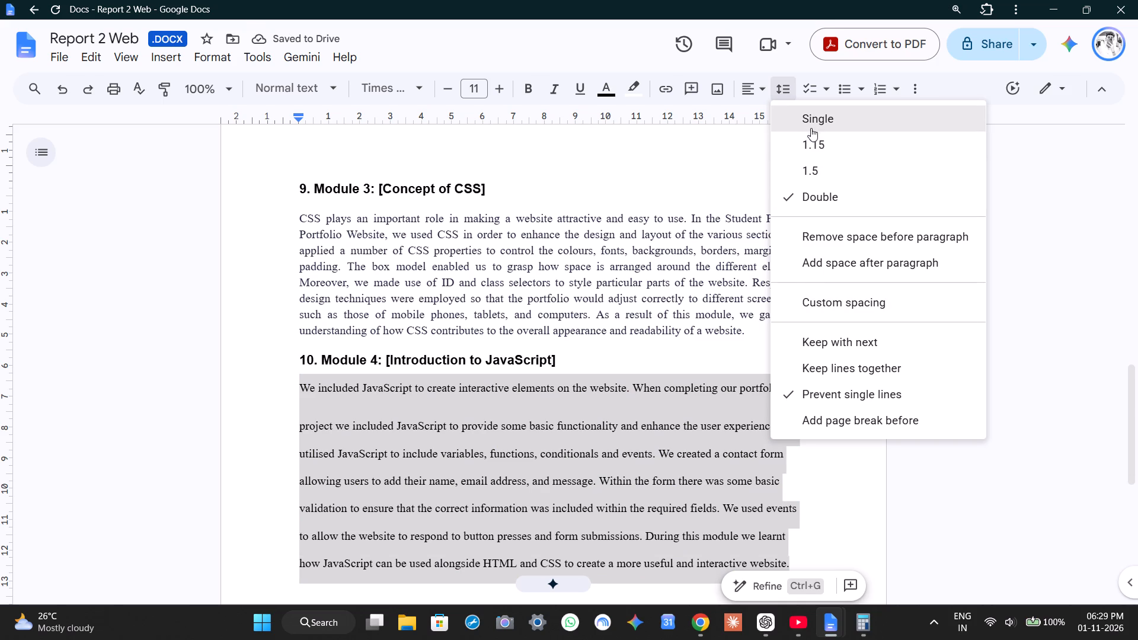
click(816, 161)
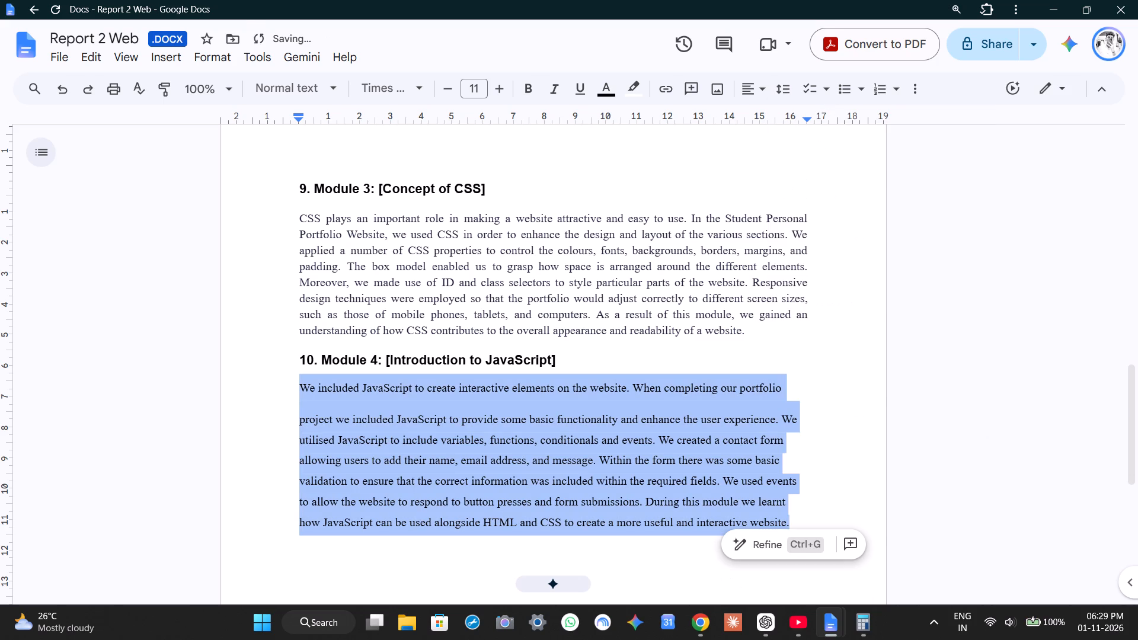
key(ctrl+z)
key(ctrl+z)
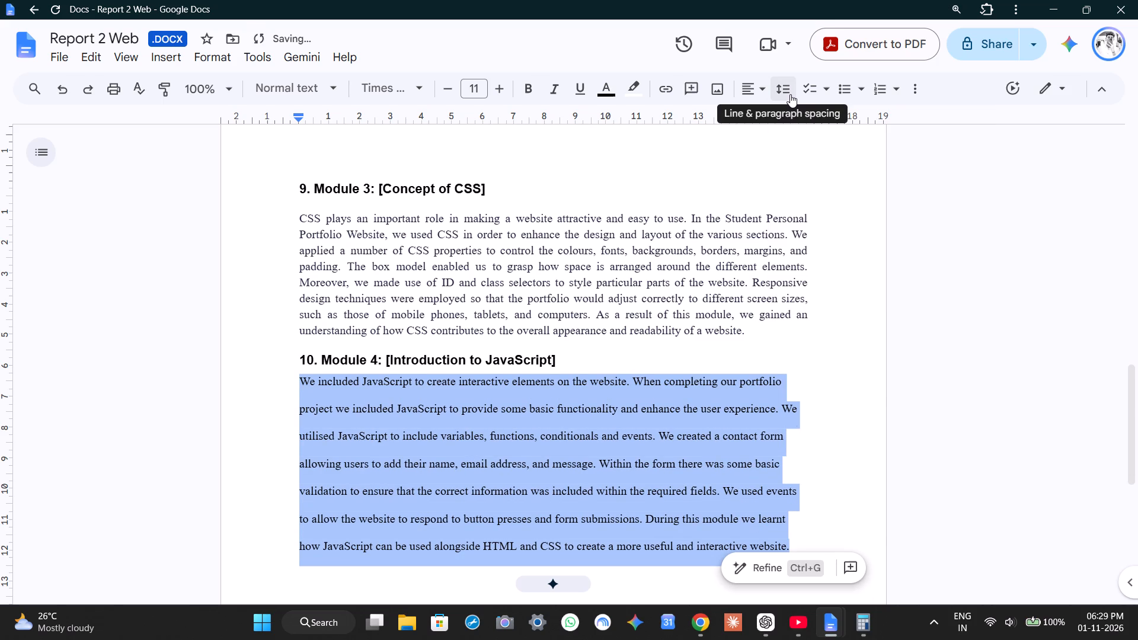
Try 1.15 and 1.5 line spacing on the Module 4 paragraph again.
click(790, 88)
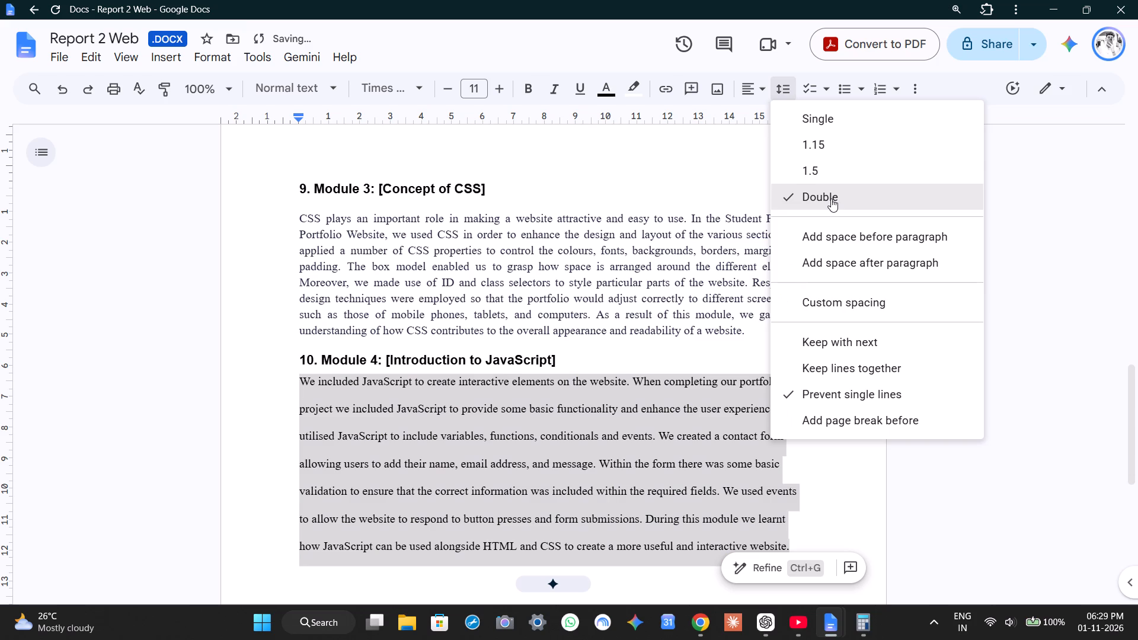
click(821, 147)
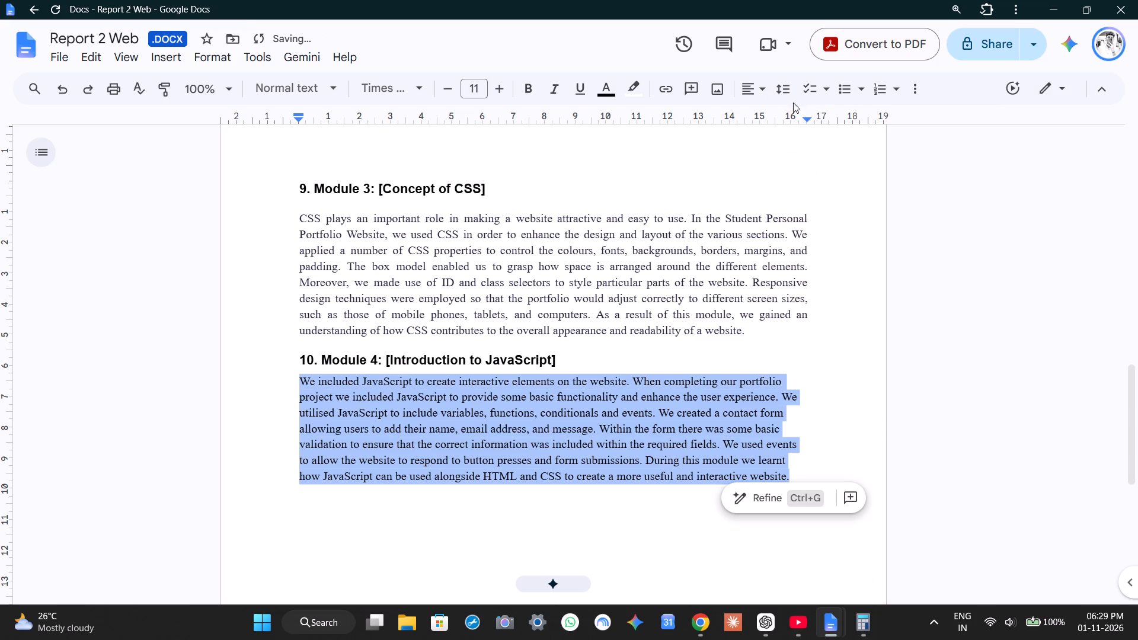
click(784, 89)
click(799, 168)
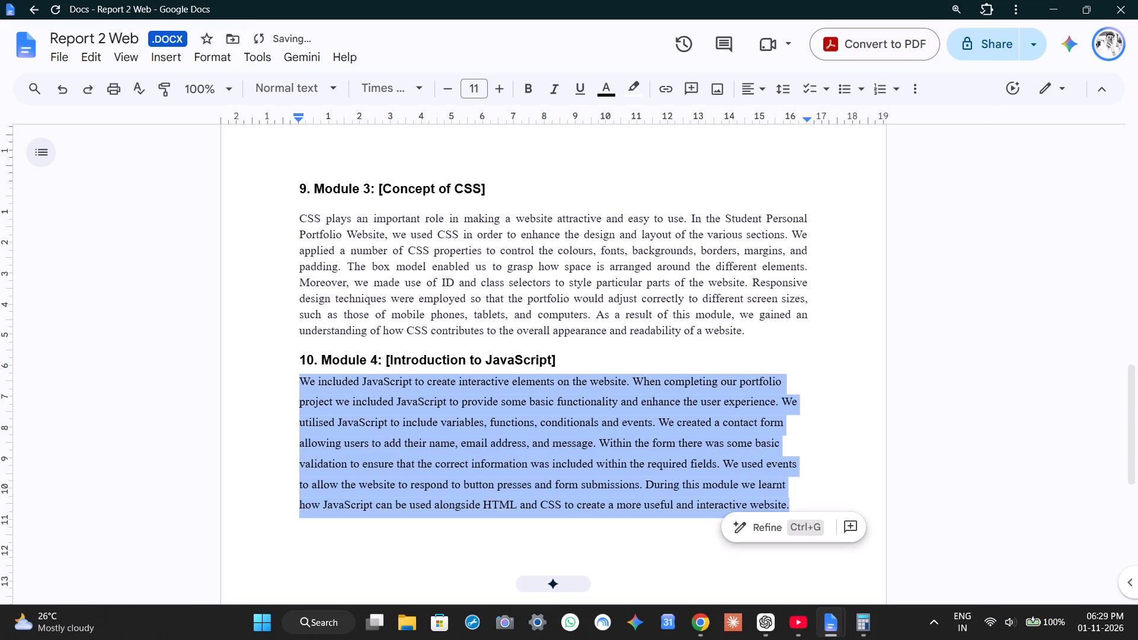
Check the Module 3 paragraph's line spacing options, and set the whole Module 4 paragraph to double line spacing.
click(801, 346)
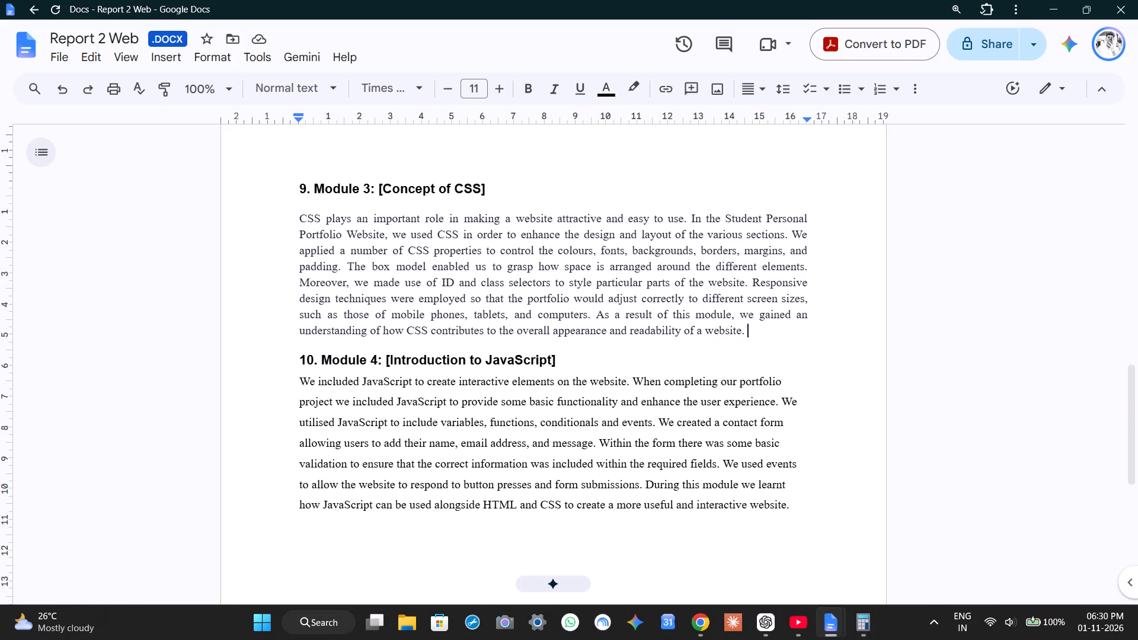
click(784, 90)
click(693, 457)
drag(819, 514, 299, 396)
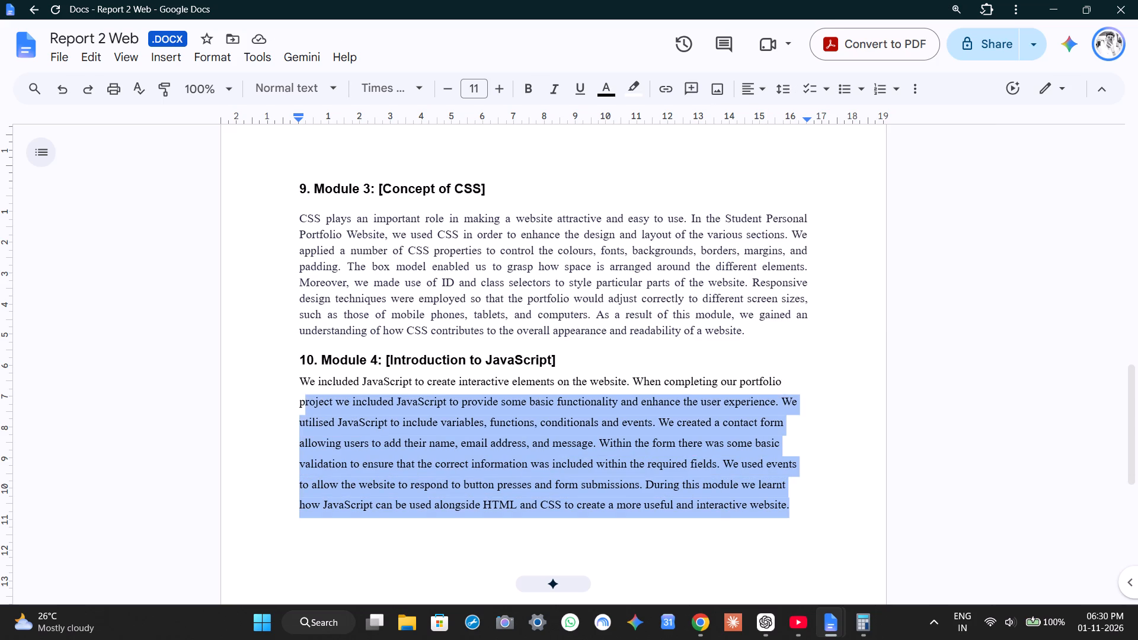
drag(299, 396, 289, 388)
click(787, 94)
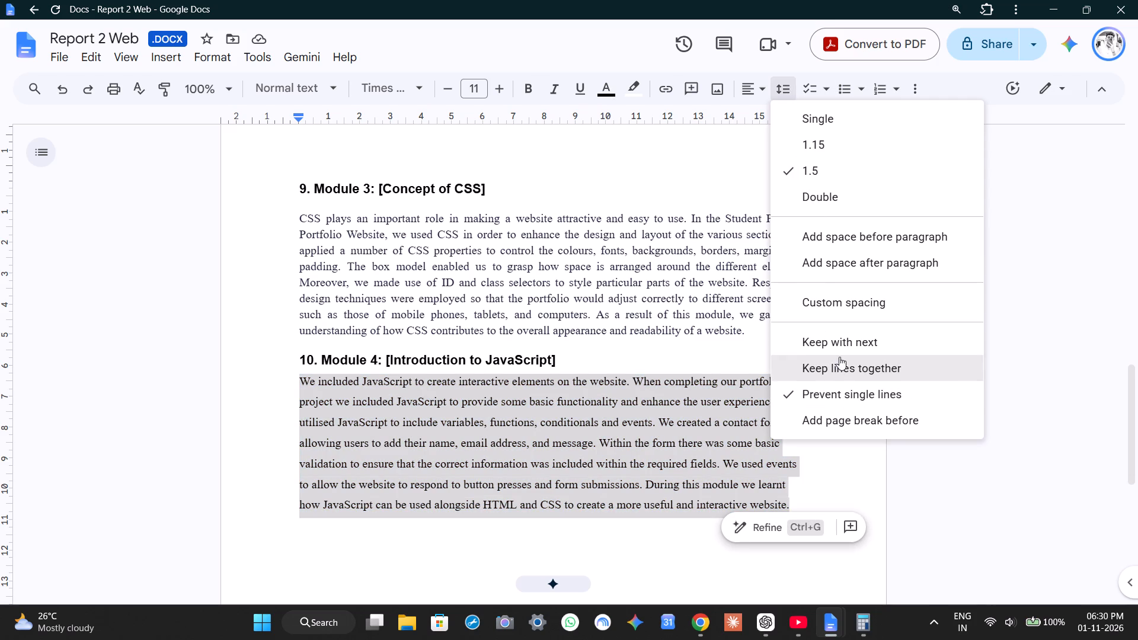
click(823, 197)
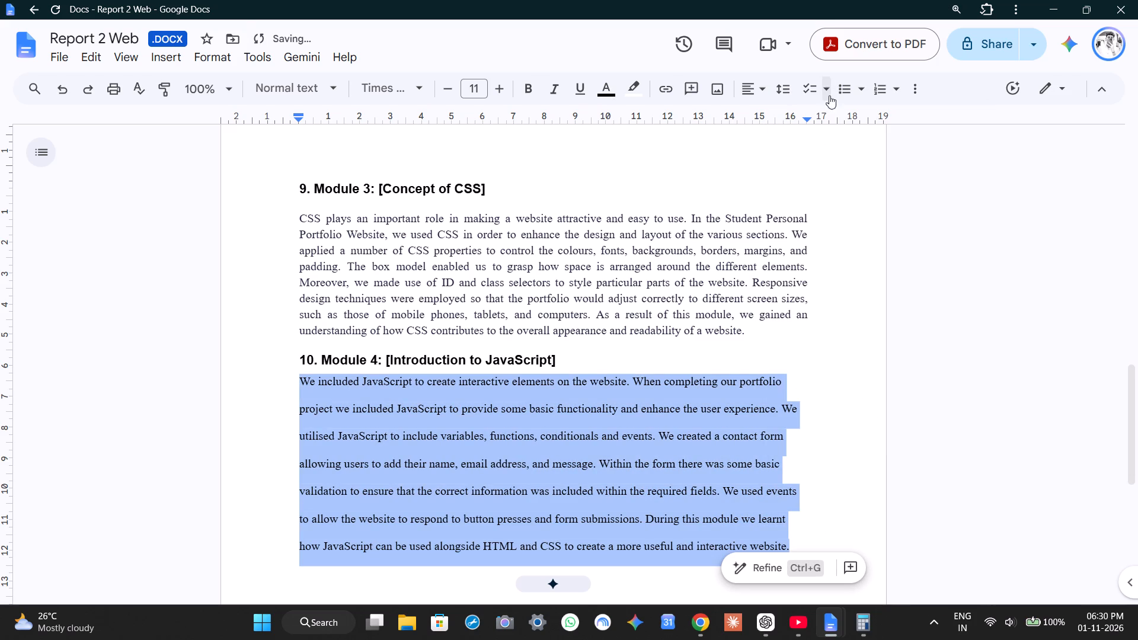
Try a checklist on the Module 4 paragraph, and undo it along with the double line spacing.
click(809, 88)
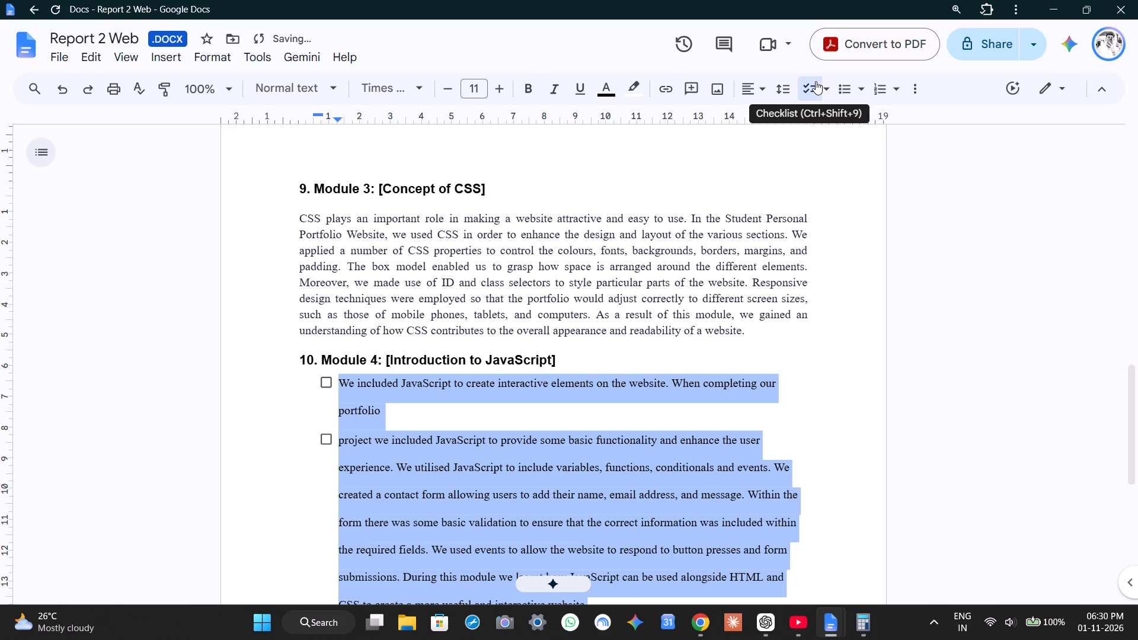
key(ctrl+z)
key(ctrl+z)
Set a custom line spacing of 1.4 on the Module 4 JavaScript paragraph.
click(791, 89)
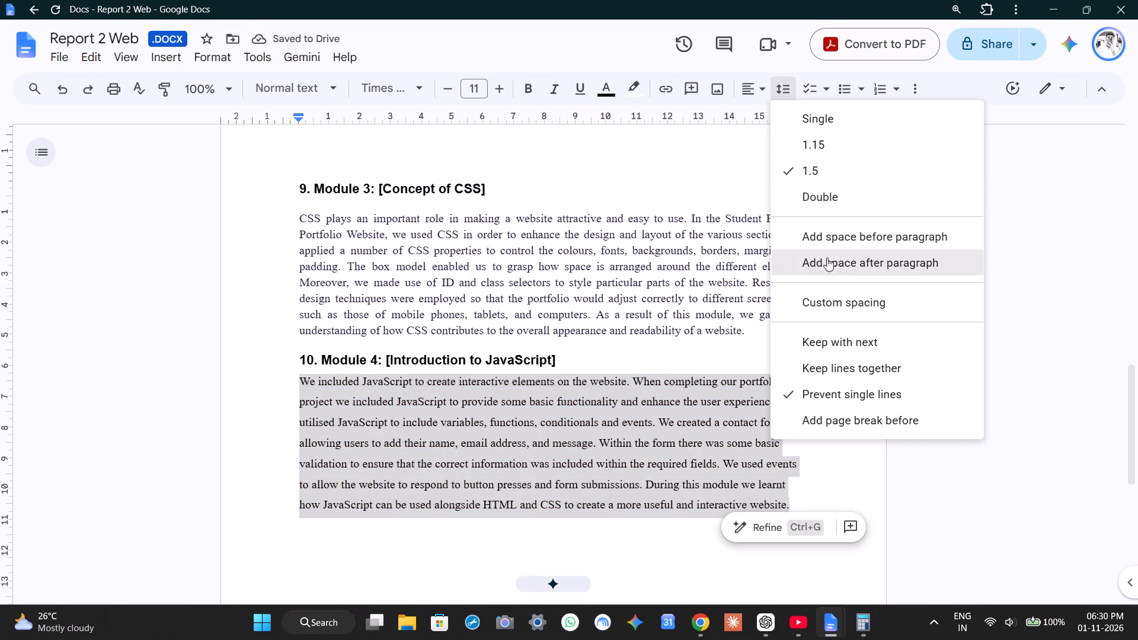
click(839, 300)
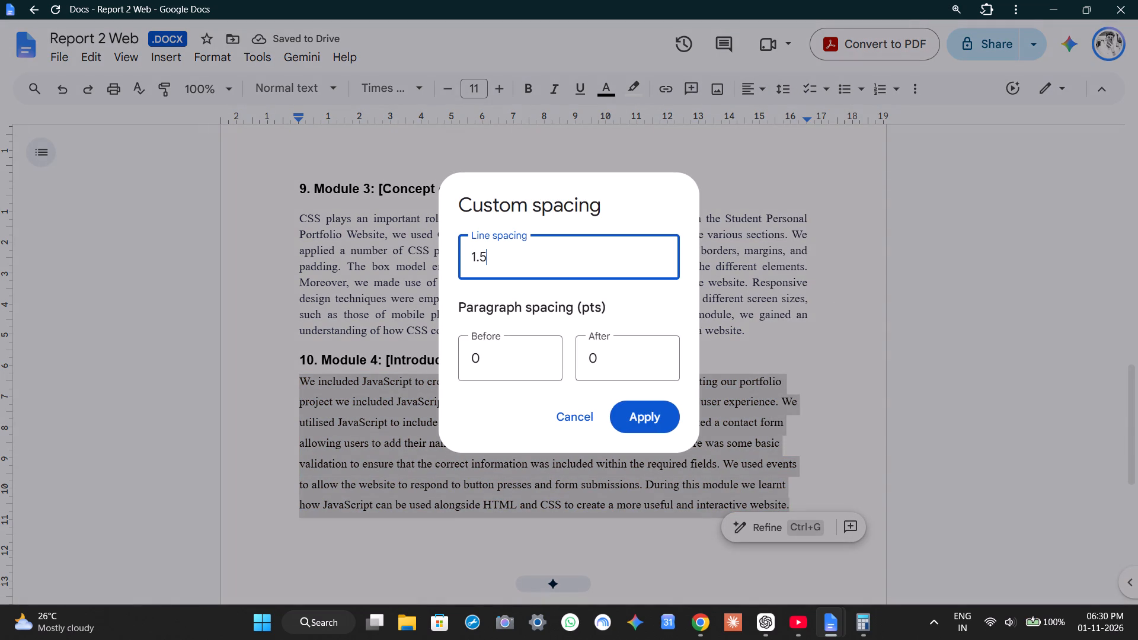
click(496, 254)
key(BackSpace)
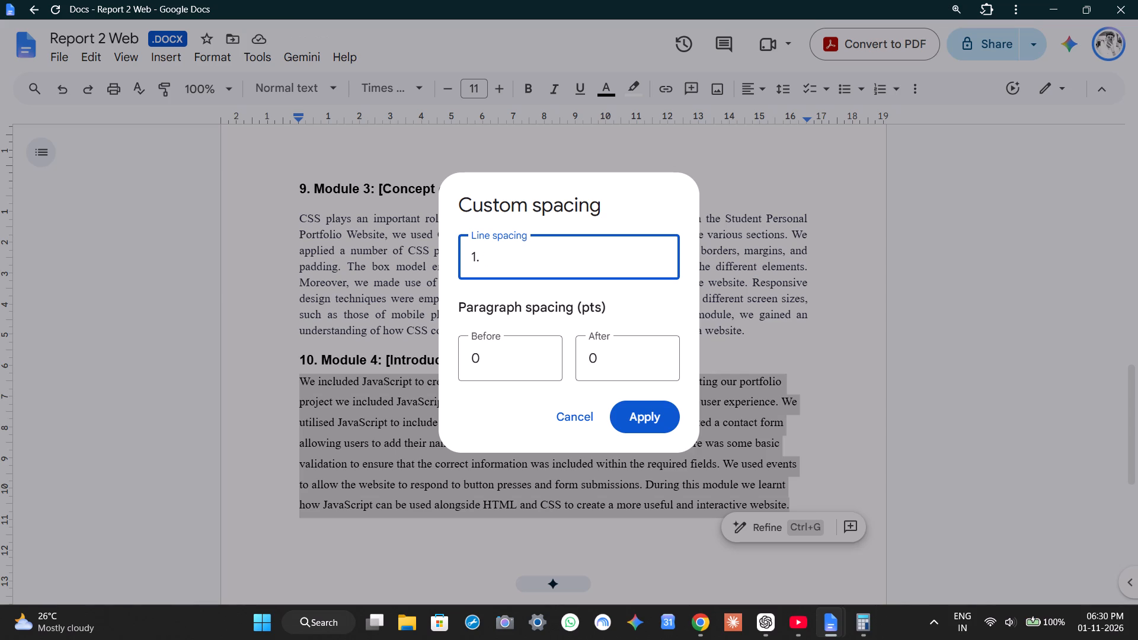
key(4)
click(619, 423)
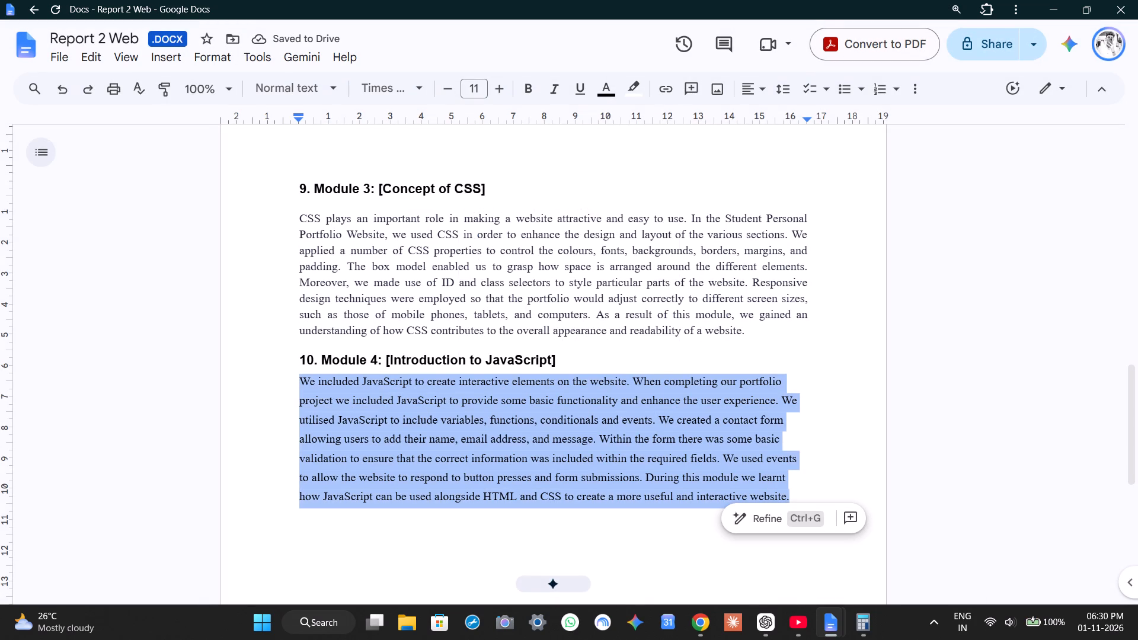
click(804, 357)
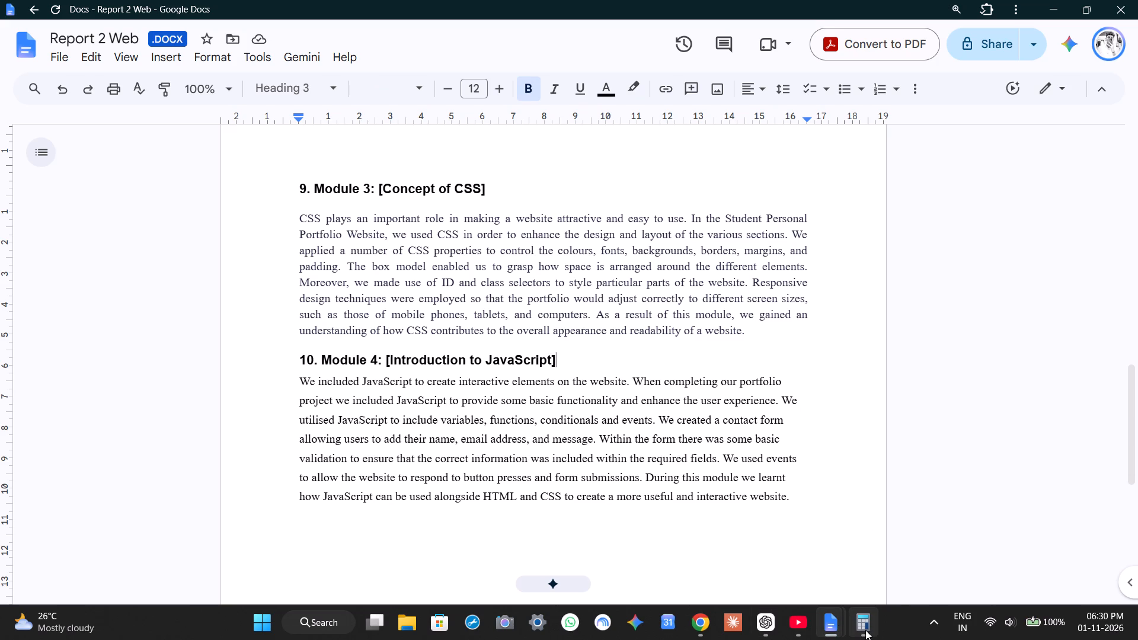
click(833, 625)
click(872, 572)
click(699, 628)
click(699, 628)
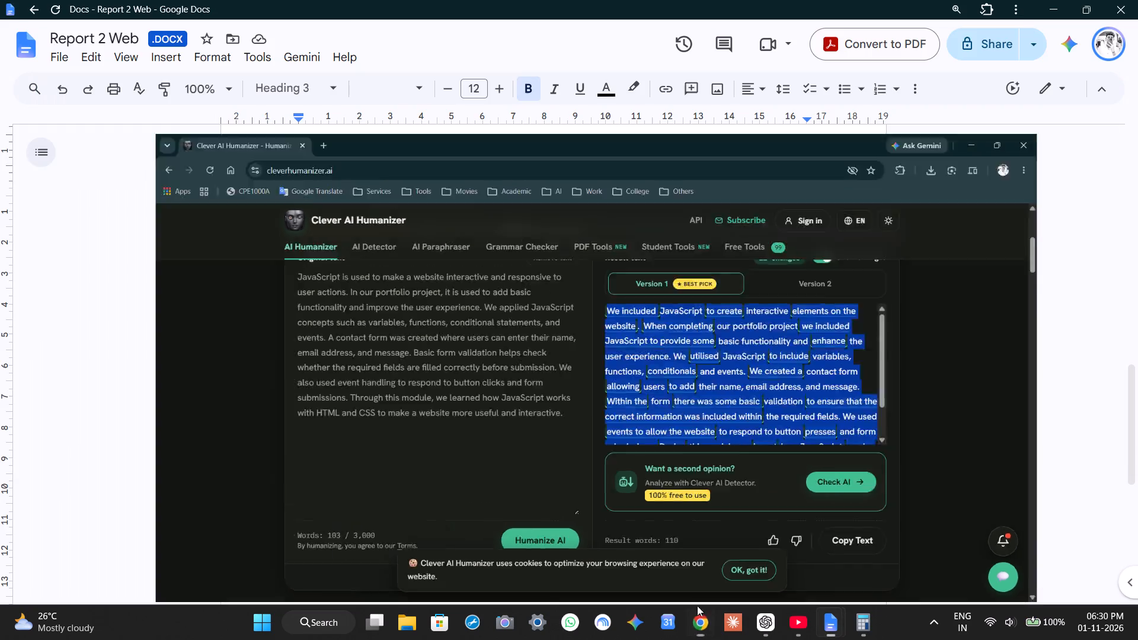
Copy the whole JavaScript paragraph under the Module 4 heading and delete it from the document.
click(628, 486)
drag(798, 504, 287, 388)
key(ctrl+c)
key(BackSpace)
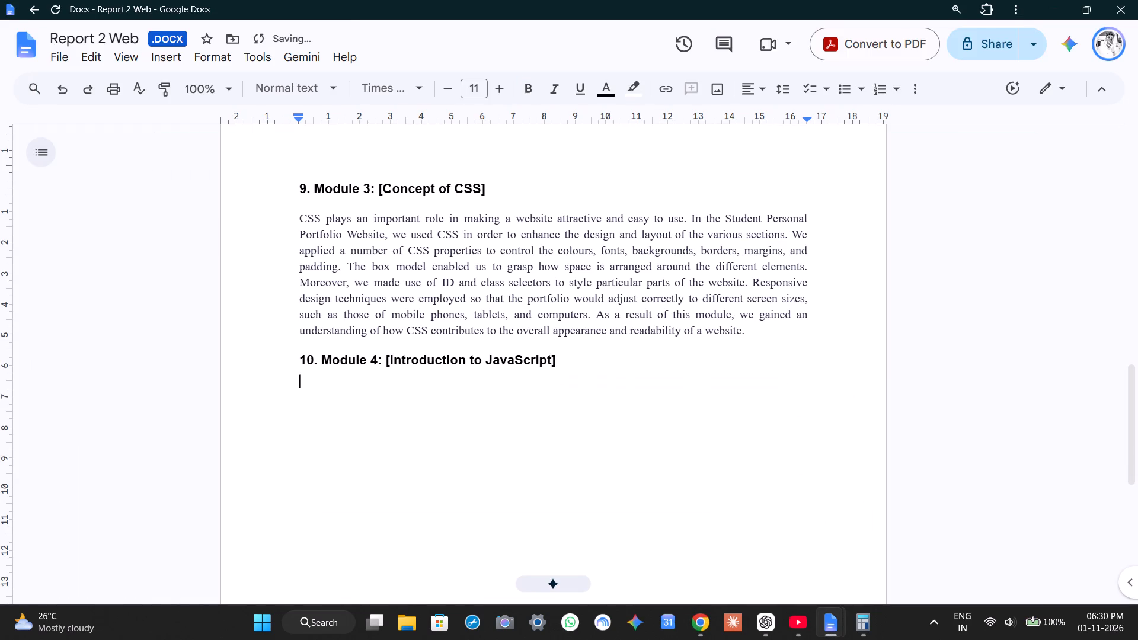
Copy the Module 3 passage from "the portfolio would adjust" to "appearance and" and paste it below the Module 4 heading.
drag(629, 339, 509, 292)
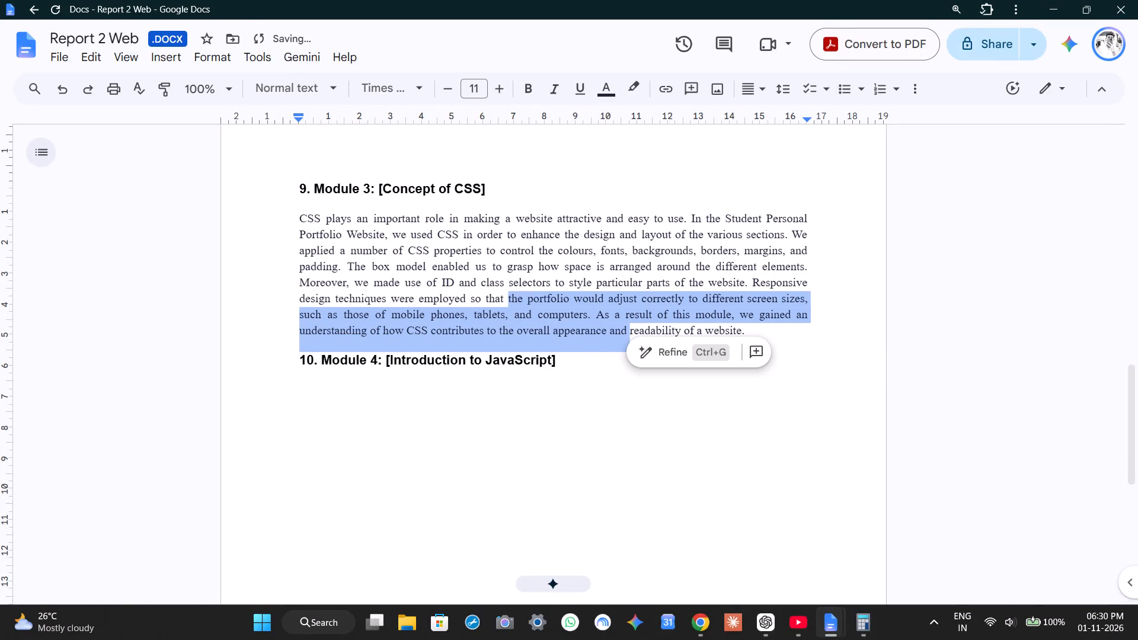
key(ctrl+c)
click(490, 424)
key(ctrl+v)
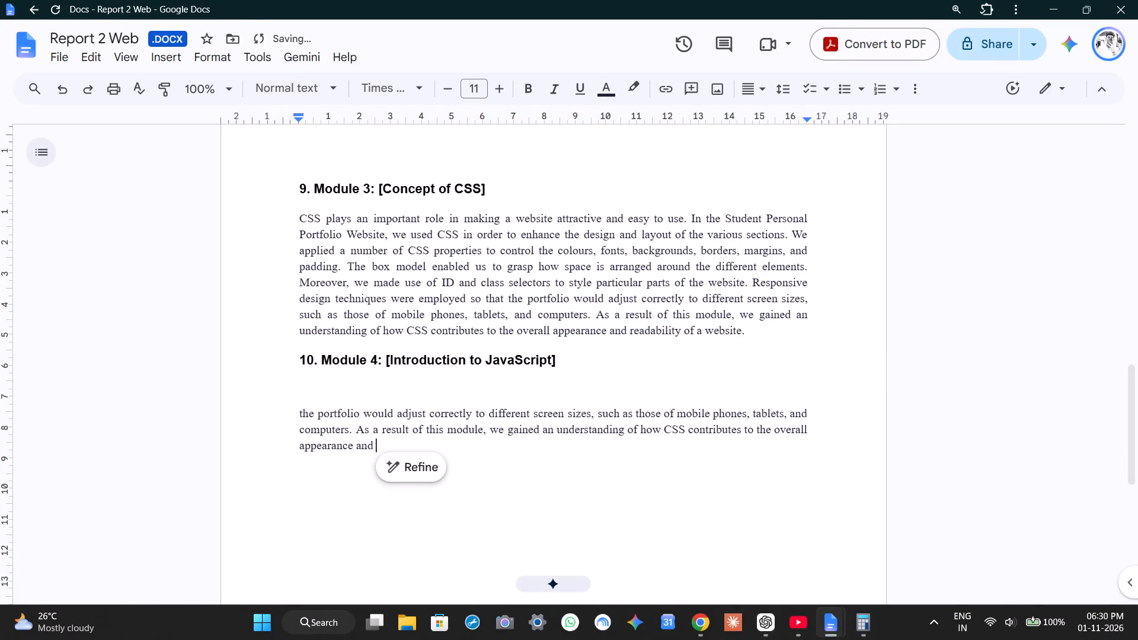
Replace the pasted CSS passage with the JavaScript paragraph from the clipboard history, and remove the extra empty lines after it.
drag(411, 441, 300, 420)
key(super+v)
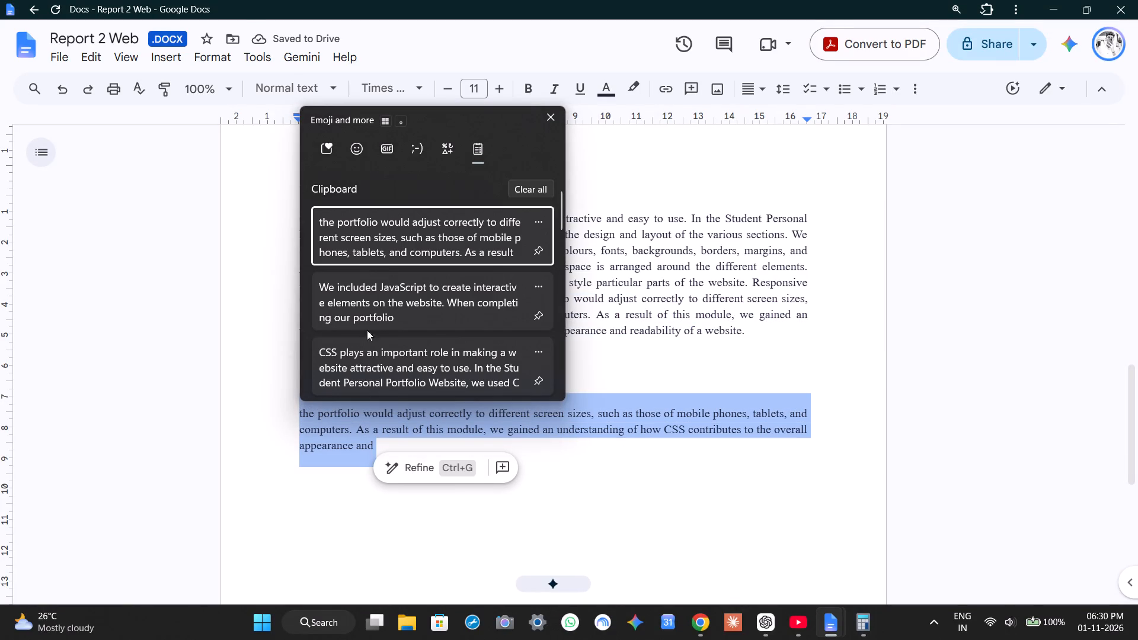
click(383, 301)
key(ctrl+v)
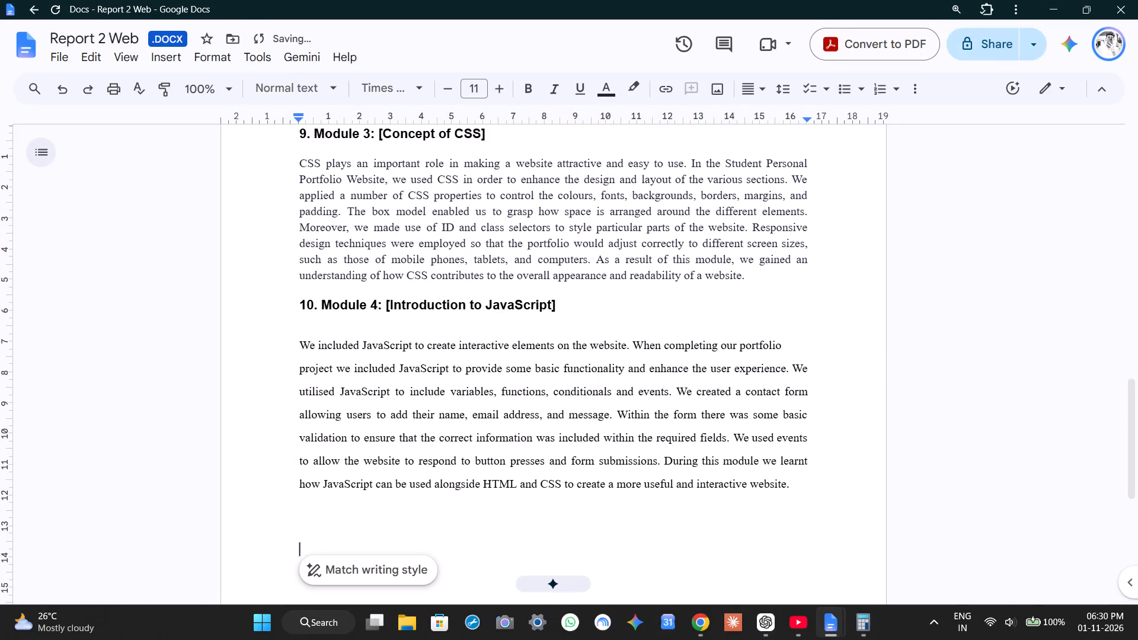
key(BackSpace)
key(BackSpace)
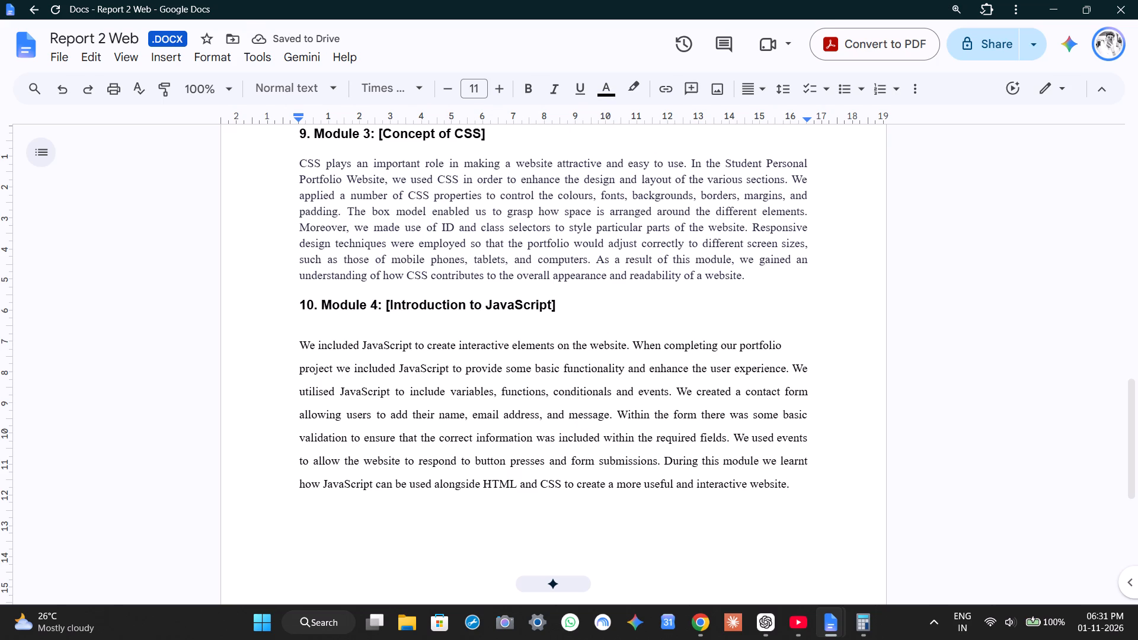
Examine the formatting options available for the selected Module 3 paragraph text.
drag(705, 281, 303, 164)
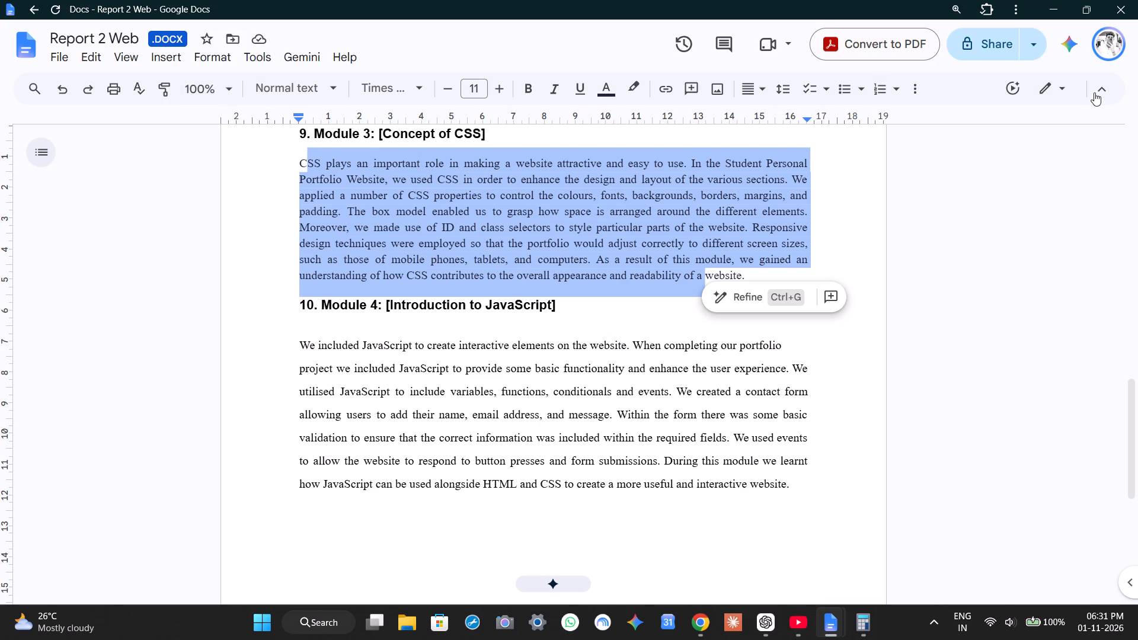
click(923, 89)
click(923, 88)
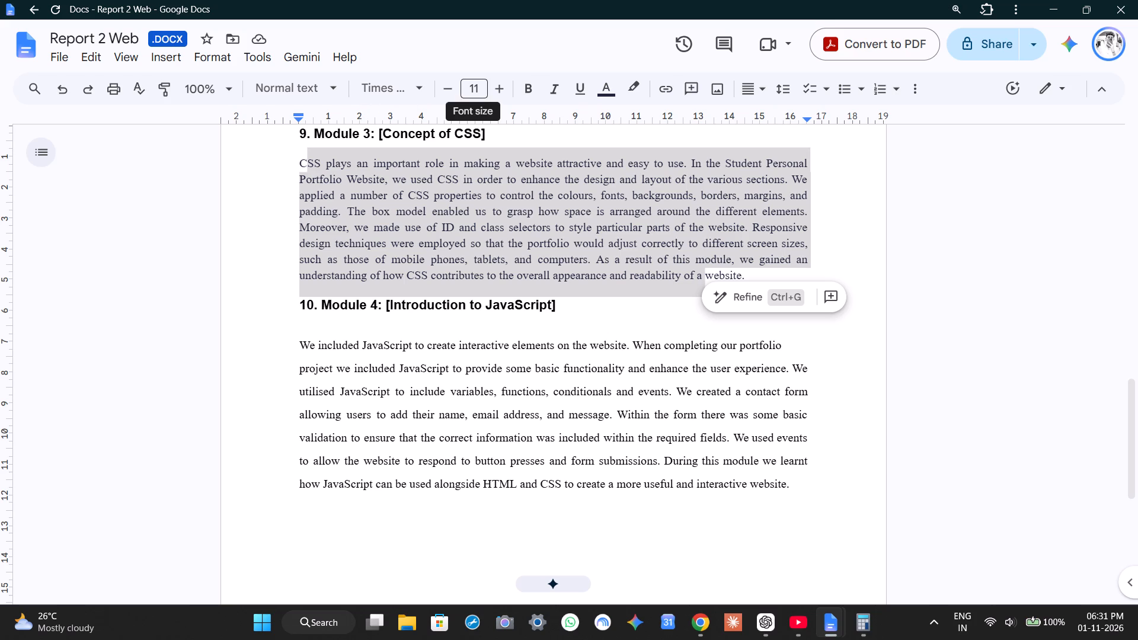
right_click(453, 206)
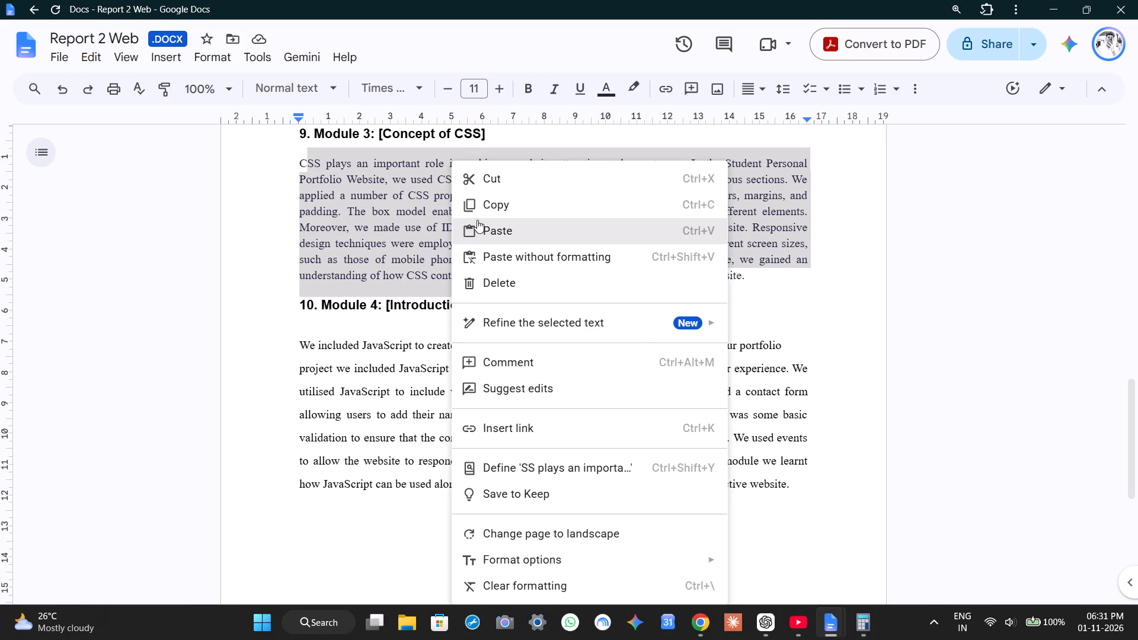
scroll(409, 251, up, 1)
scroll(562, 498, down, 2)
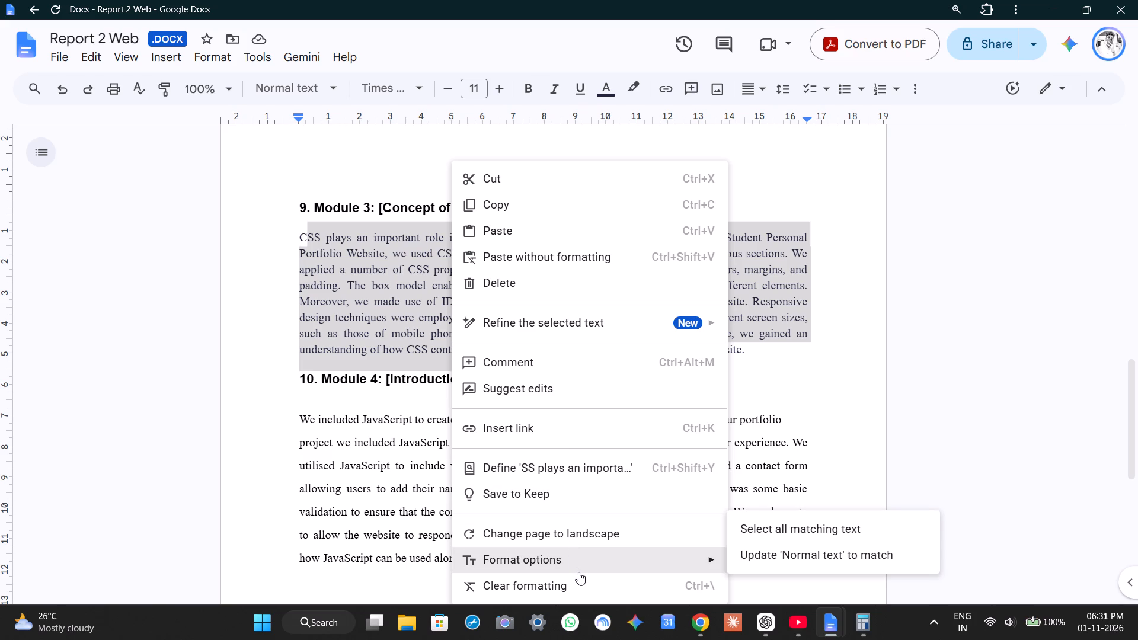
scroll(602, 521, down, 2)
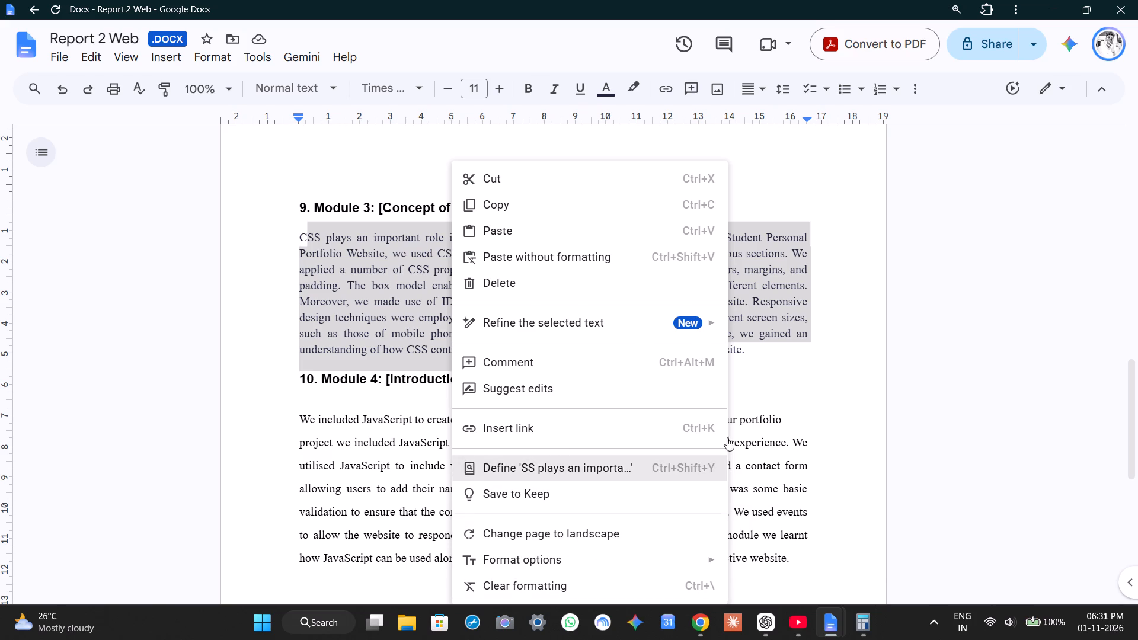
click(841, 359)
scroll(804, 349, down, 1)
drag(688, 238, 346, 150)
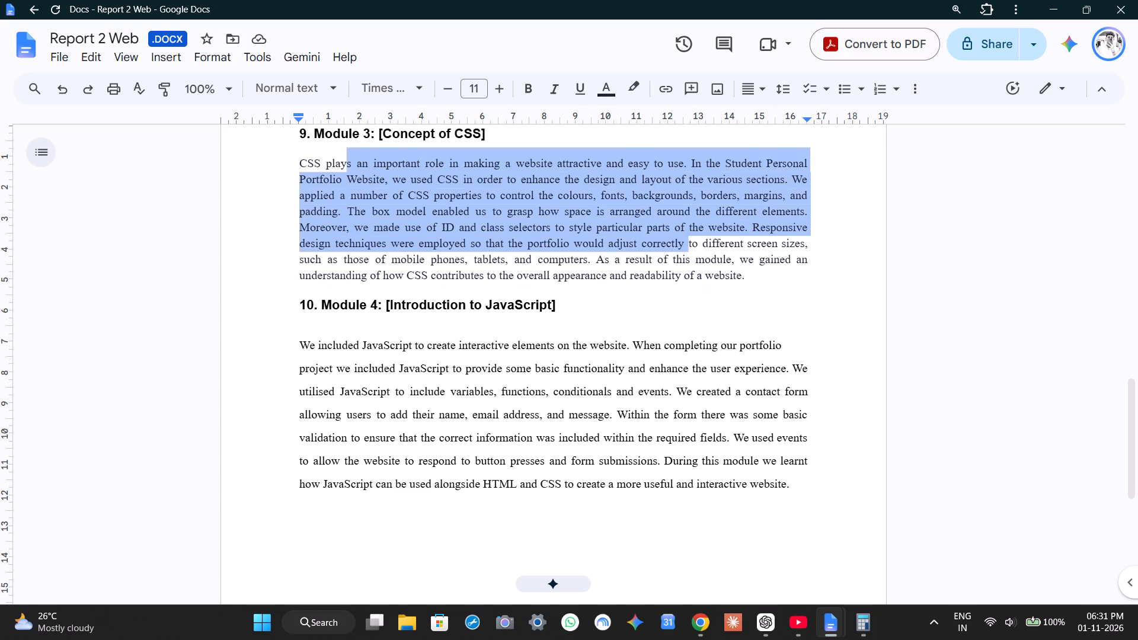
right_click(407, 185)
scroll(485, 476, down, 3)
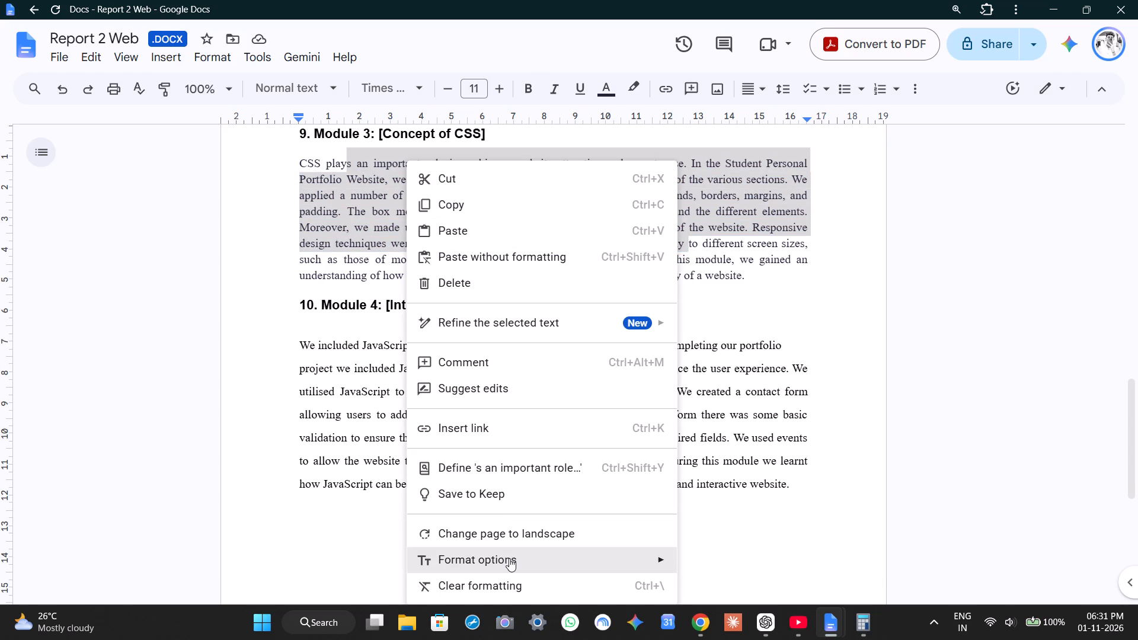
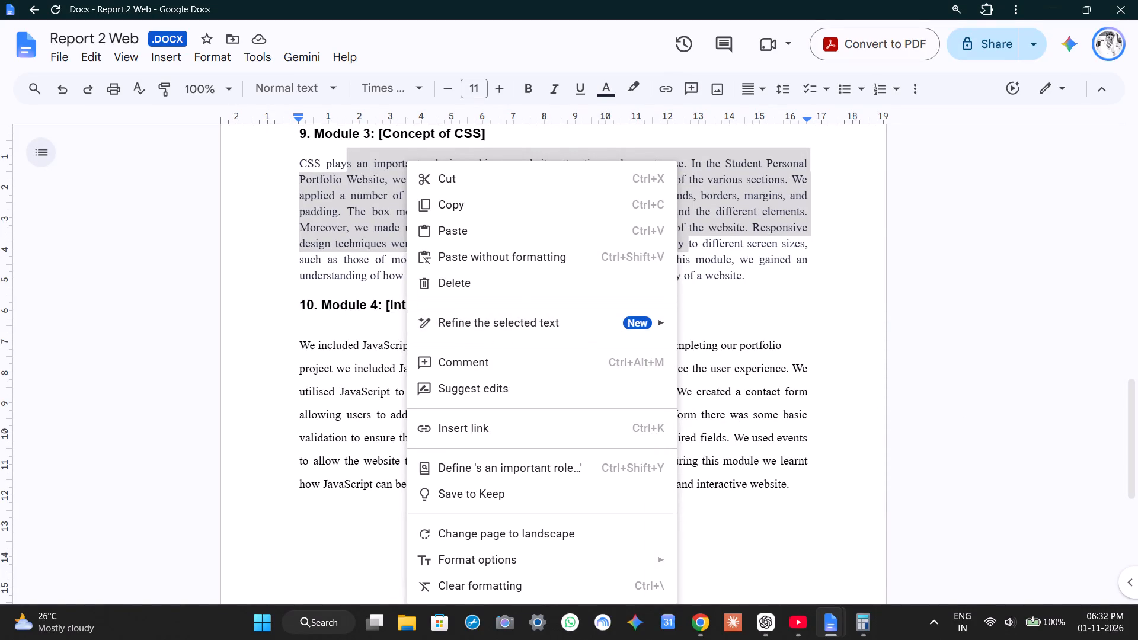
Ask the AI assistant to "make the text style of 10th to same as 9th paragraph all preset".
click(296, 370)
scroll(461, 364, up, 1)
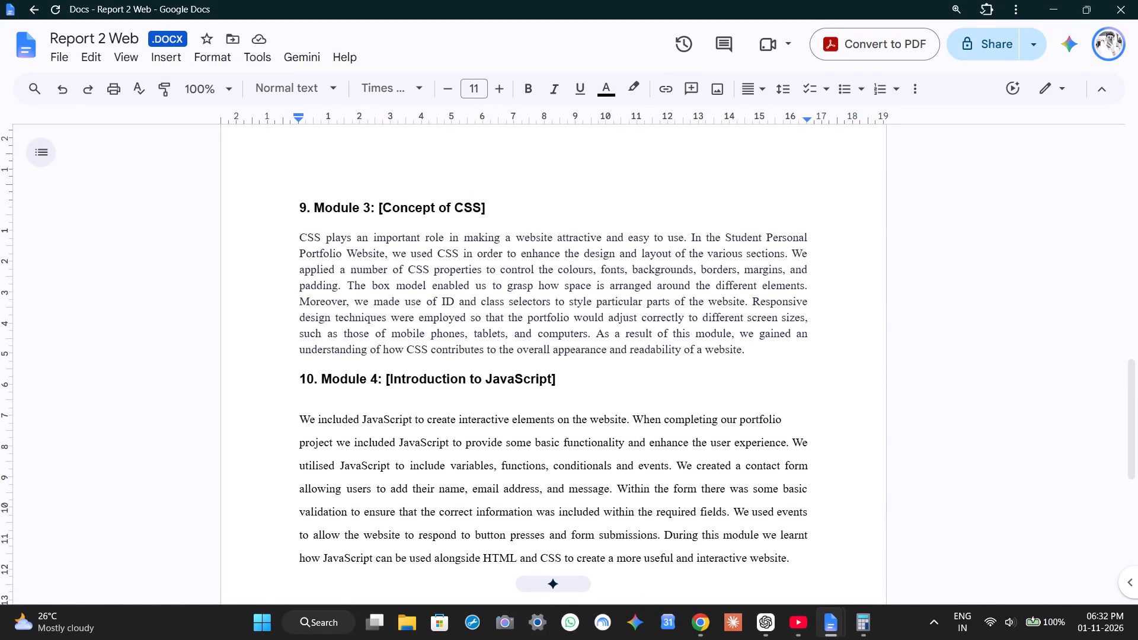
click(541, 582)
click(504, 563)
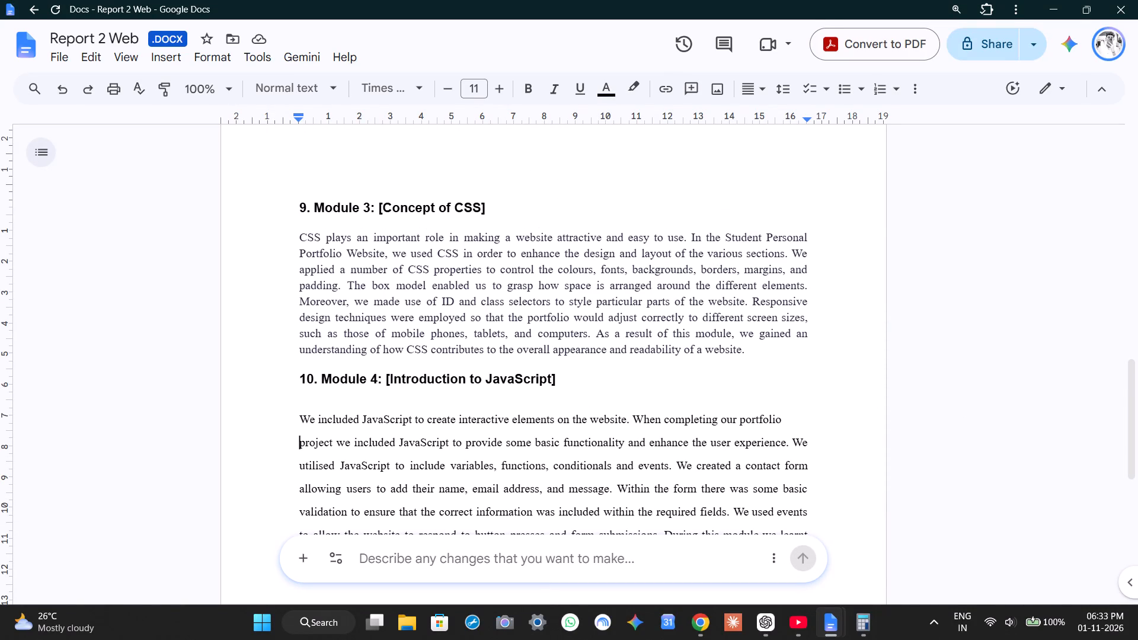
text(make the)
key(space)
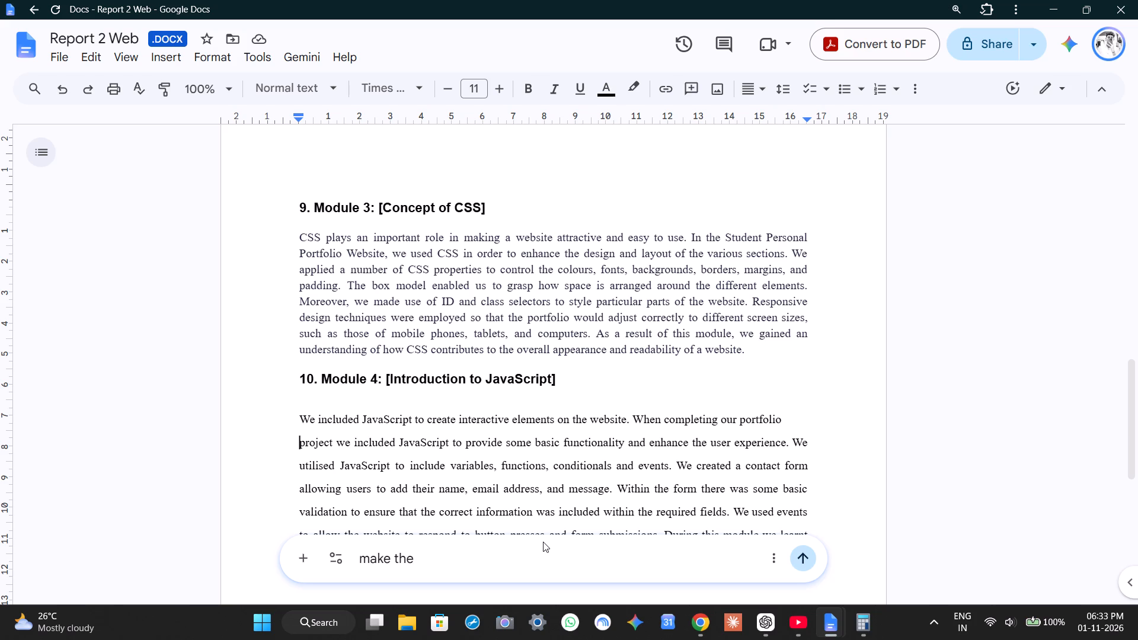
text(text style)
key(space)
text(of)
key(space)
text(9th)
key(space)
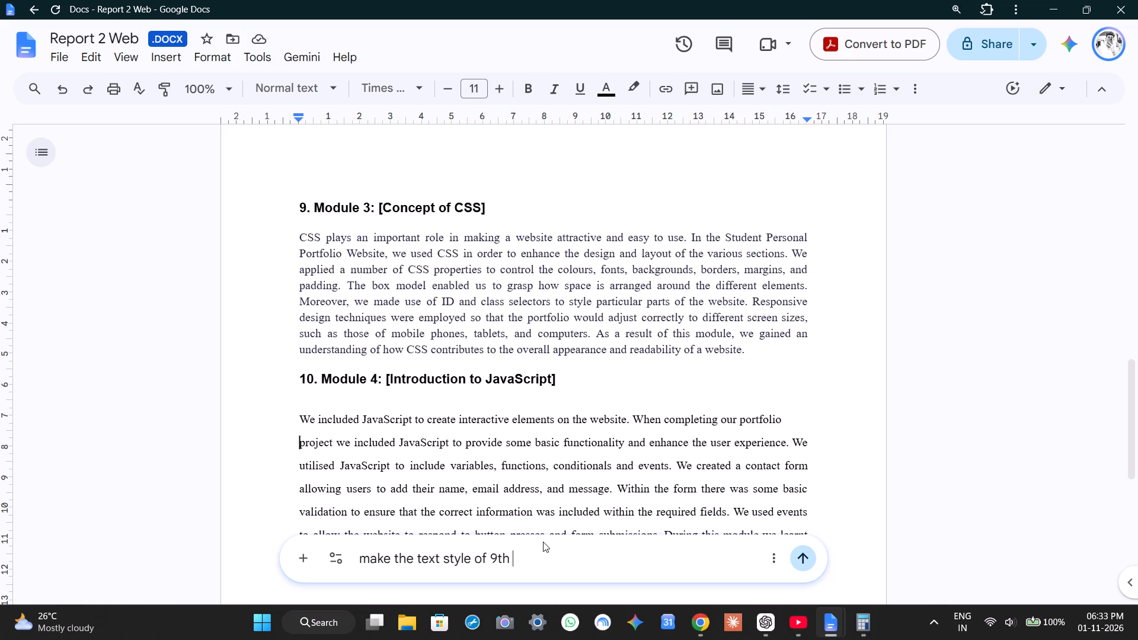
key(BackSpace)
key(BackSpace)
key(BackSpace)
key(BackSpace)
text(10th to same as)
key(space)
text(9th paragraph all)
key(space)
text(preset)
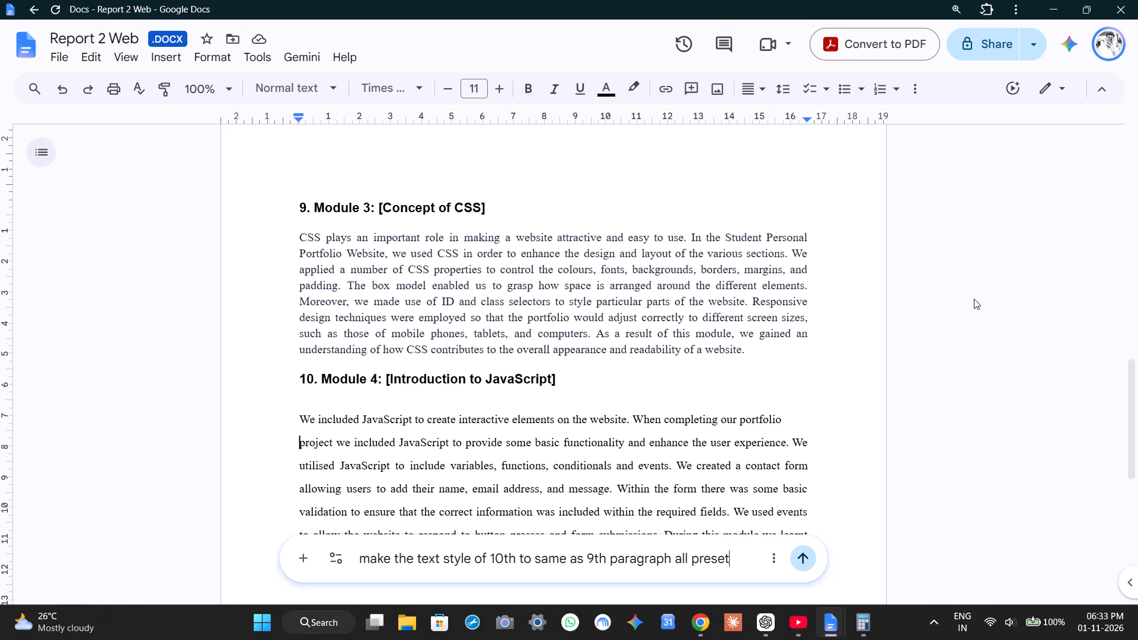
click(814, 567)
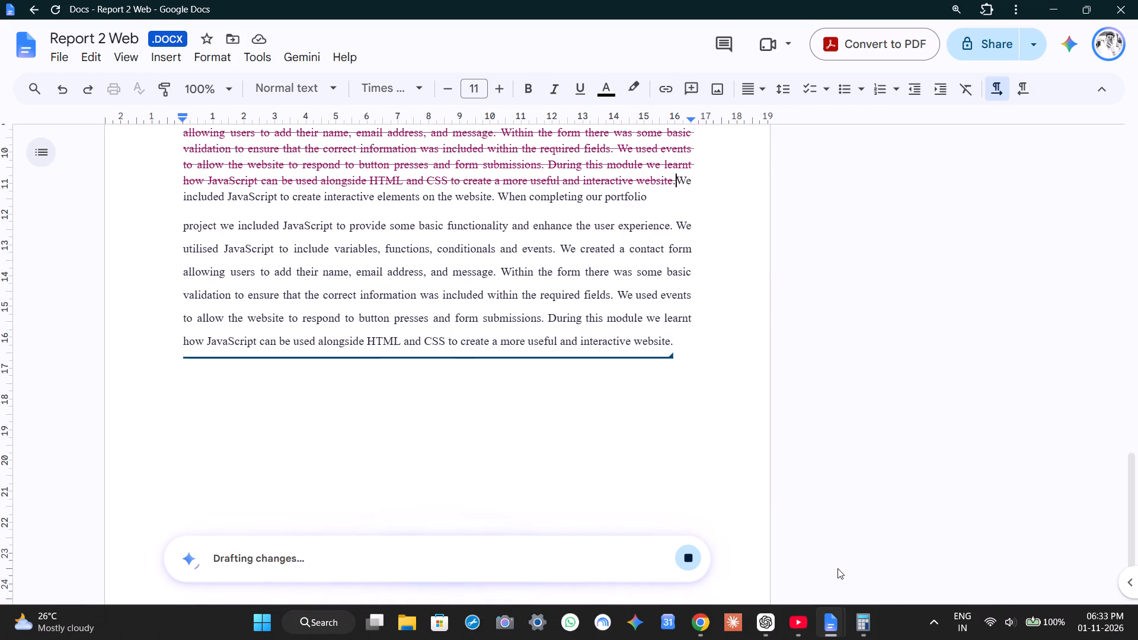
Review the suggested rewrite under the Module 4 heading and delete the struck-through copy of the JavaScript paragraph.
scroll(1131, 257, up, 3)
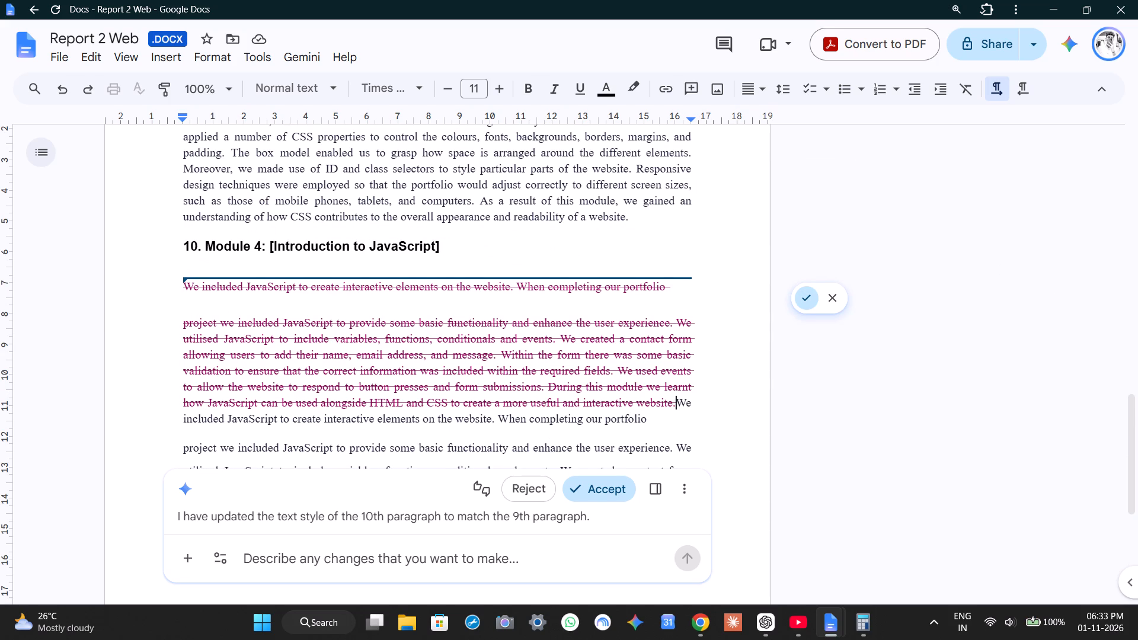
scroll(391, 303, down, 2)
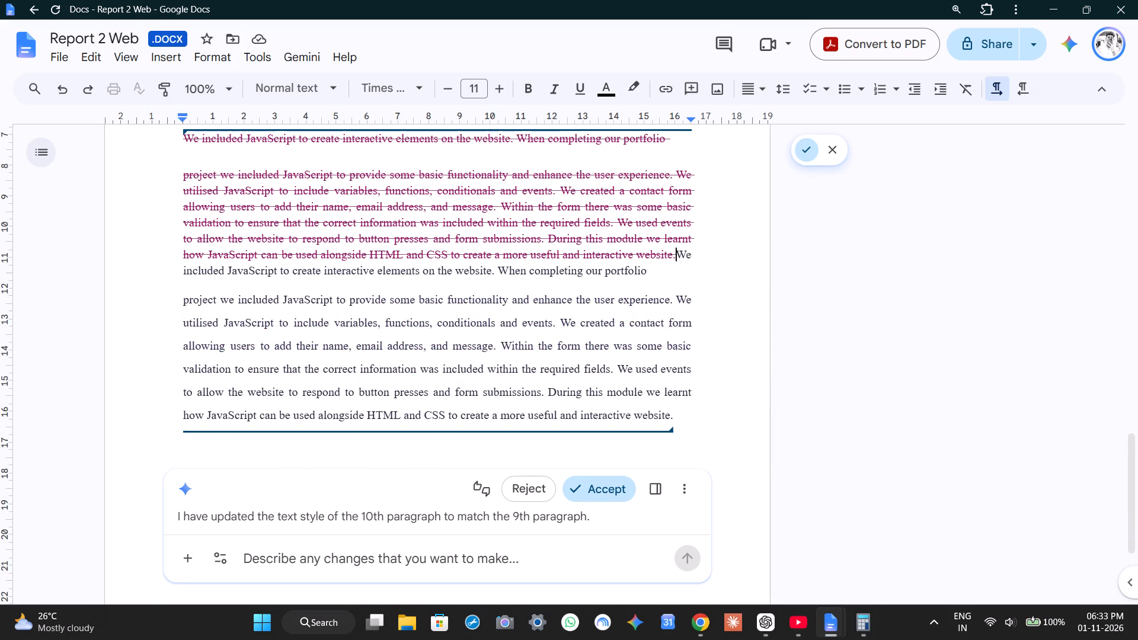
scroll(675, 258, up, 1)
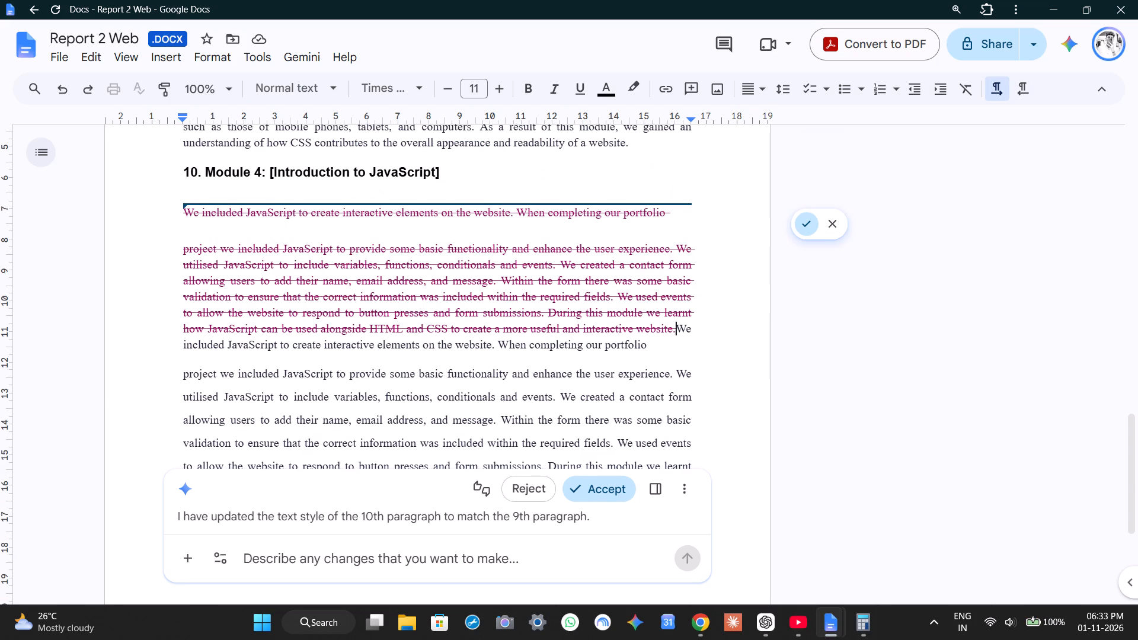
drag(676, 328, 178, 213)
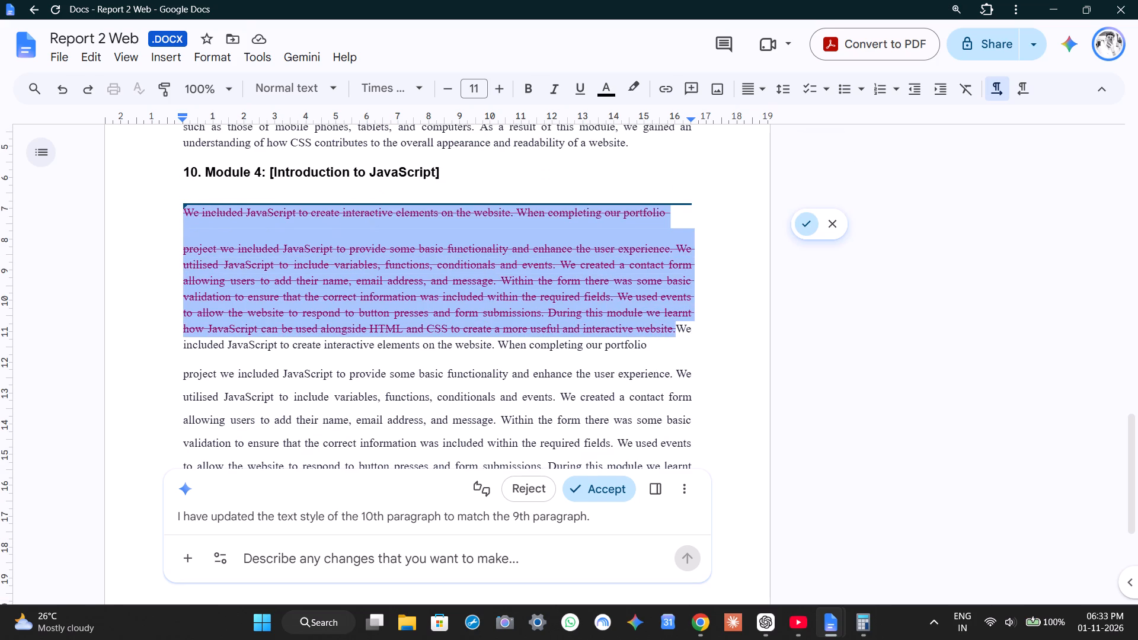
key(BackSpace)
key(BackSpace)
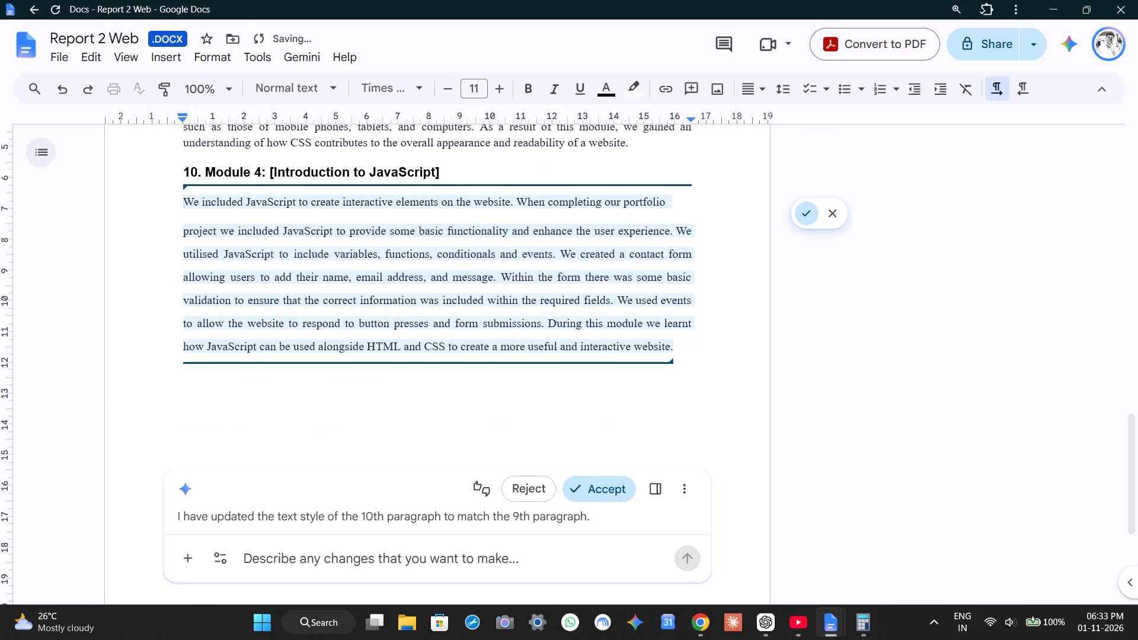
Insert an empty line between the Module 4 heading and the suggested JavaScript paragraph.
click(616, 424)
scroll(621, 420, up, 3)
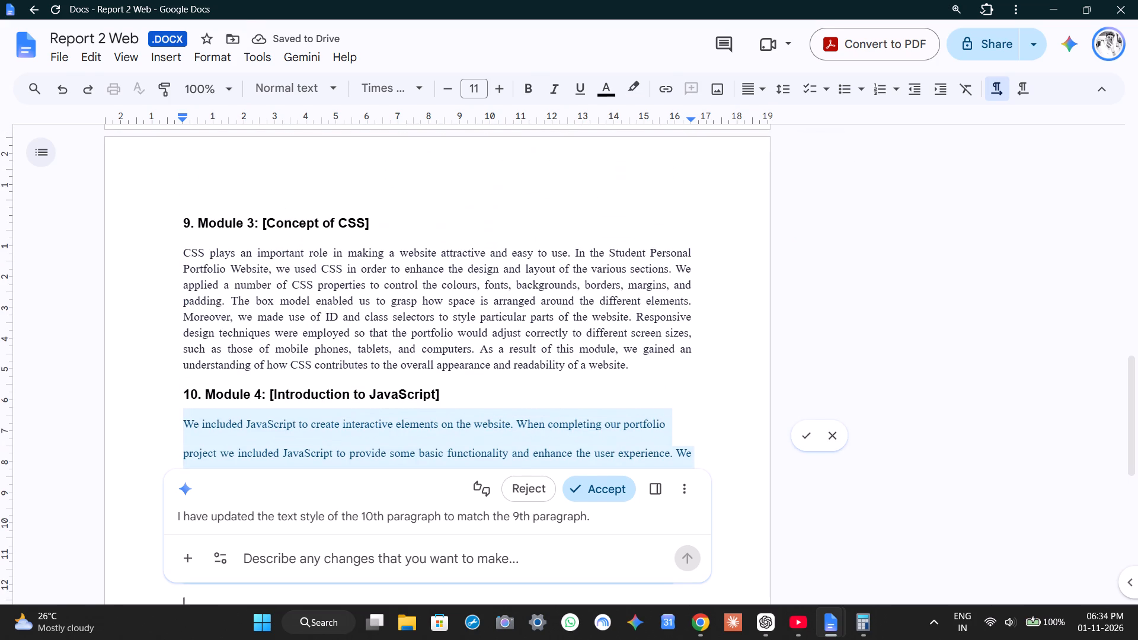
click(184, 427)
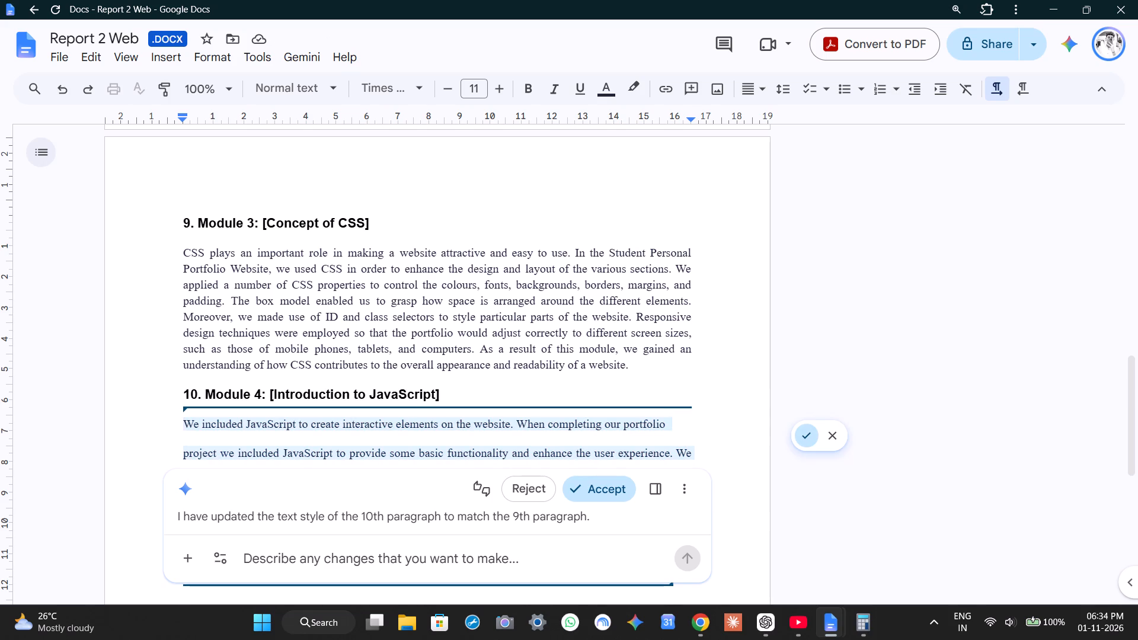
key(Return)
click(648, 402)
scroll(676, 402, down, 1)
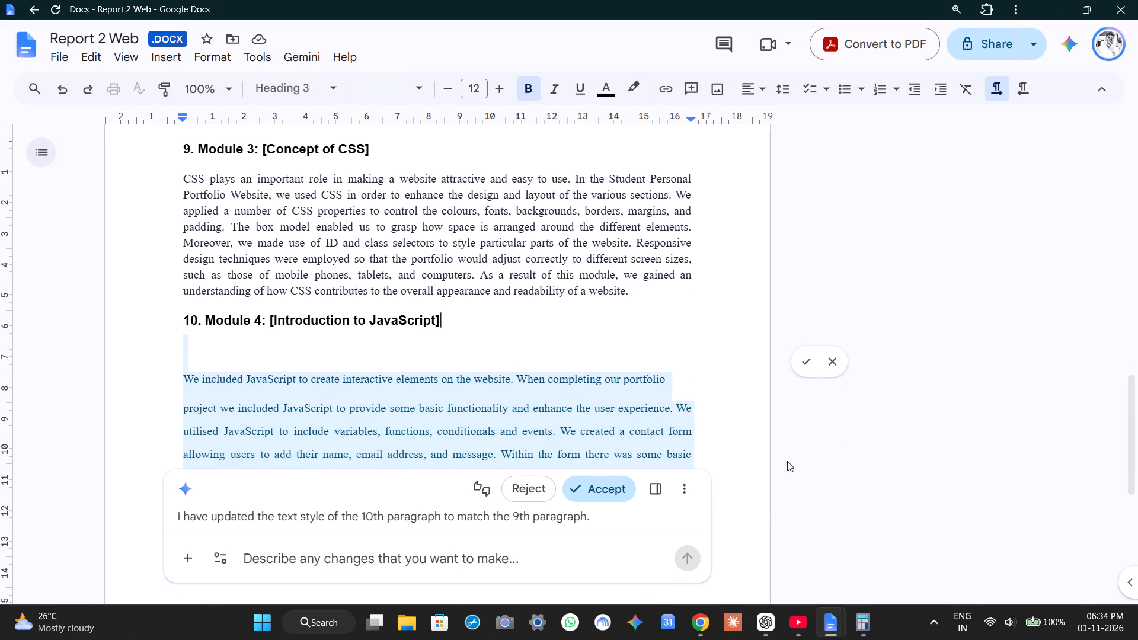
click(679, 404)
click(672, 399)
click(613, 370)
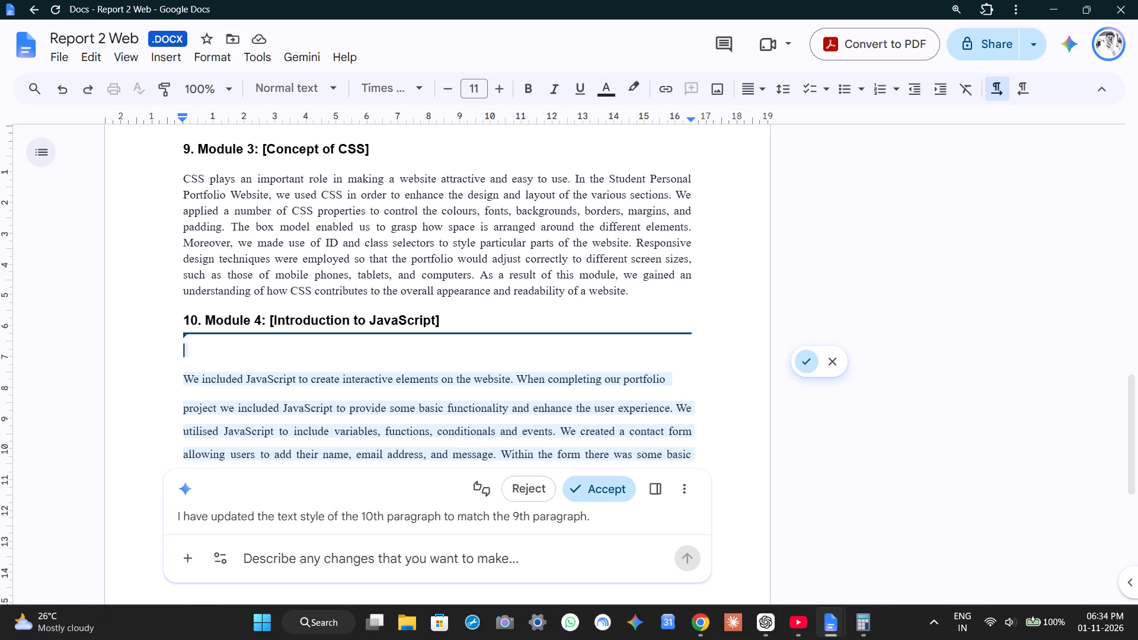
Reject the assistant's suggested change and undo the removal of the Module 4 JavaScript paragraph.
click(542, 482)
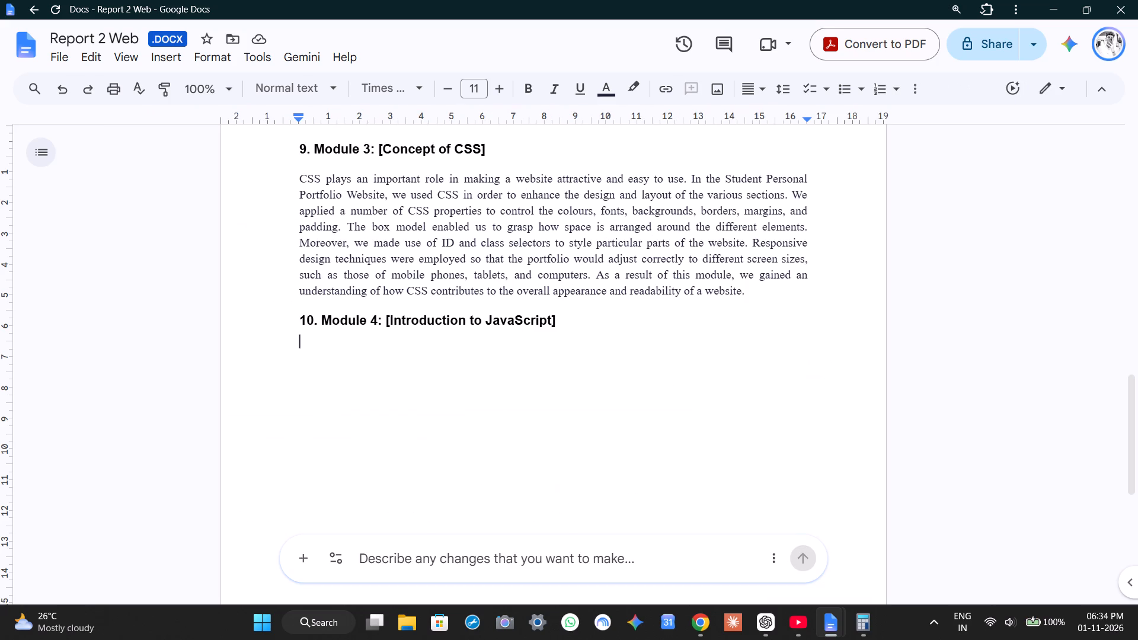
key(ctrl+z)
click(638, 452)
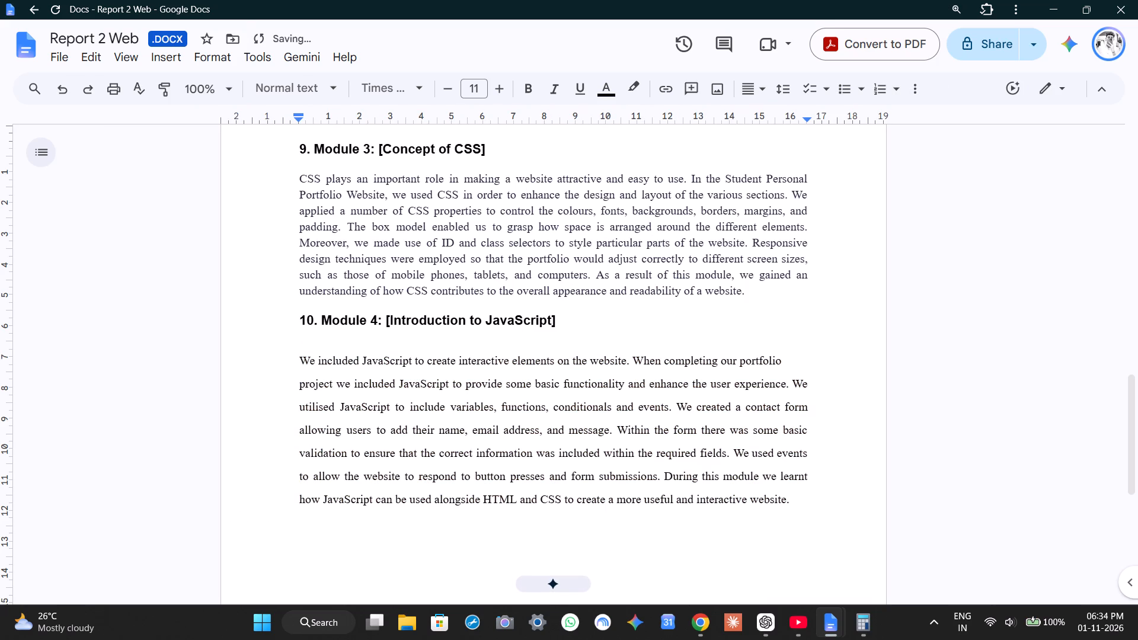
Set custom line spacing of 1.40 for the whole JavaScript paragraph under the Module 4 heading.
scroll(739, 485, up, 1)
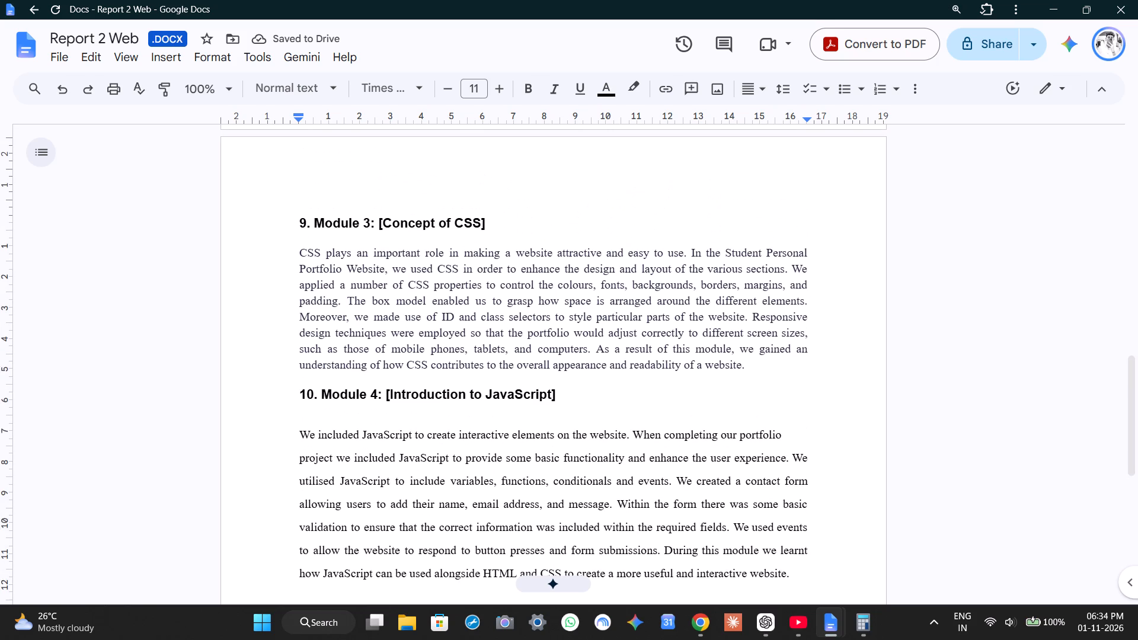
right_click(584, 465)
scroll(564, 504, down, 2)
click(564, 501)
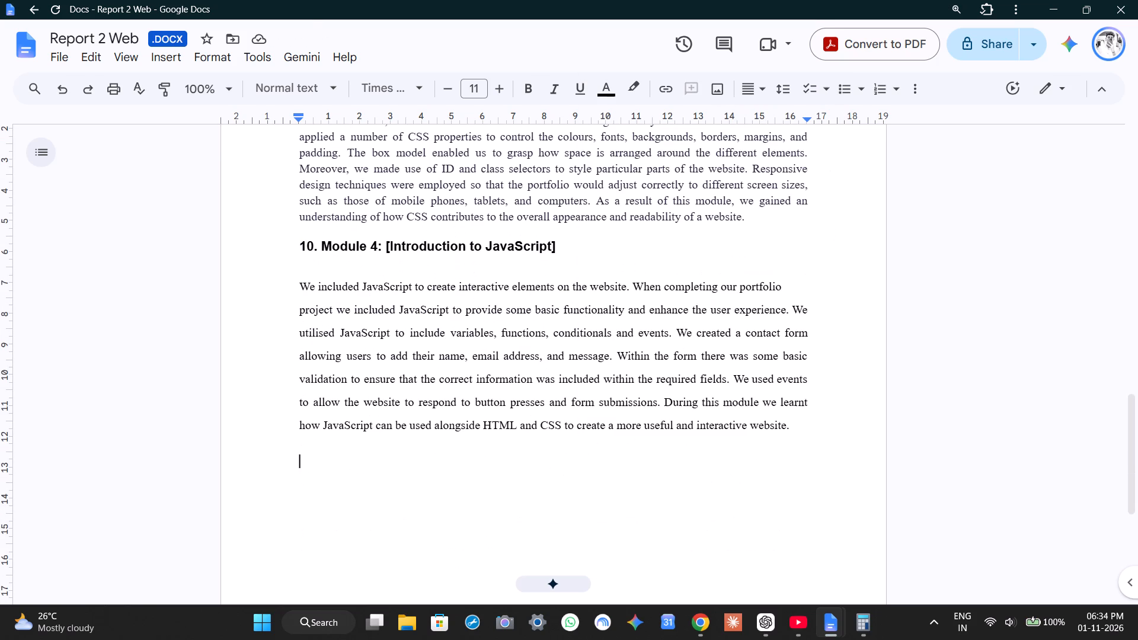
drag(791, 434, 260, 290)
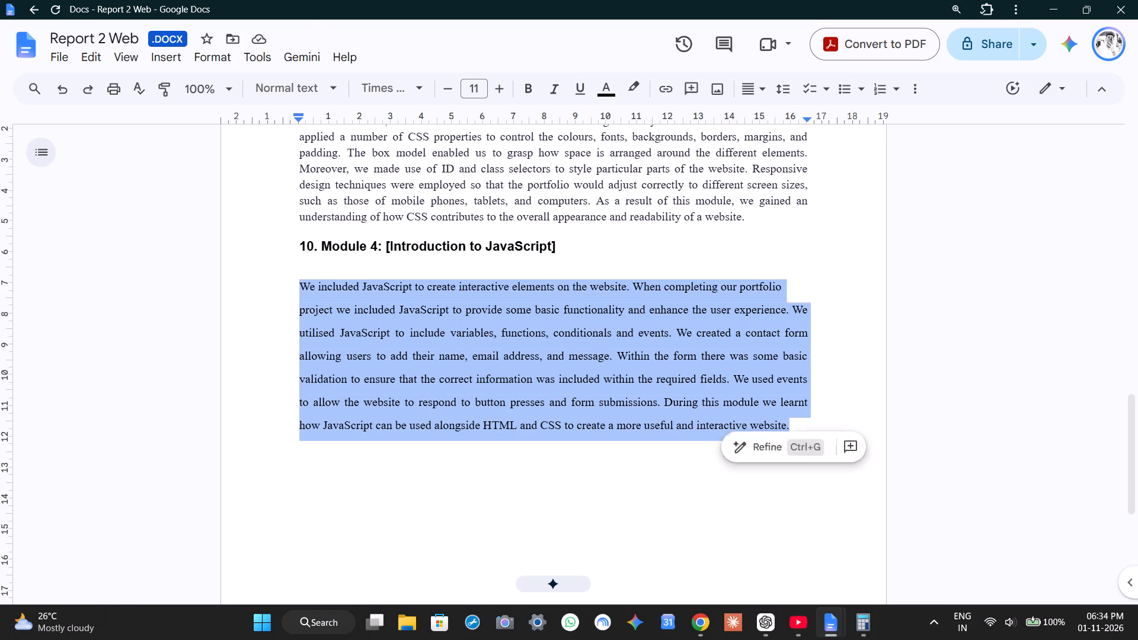
right_click(465, 318)
click(788, 86)
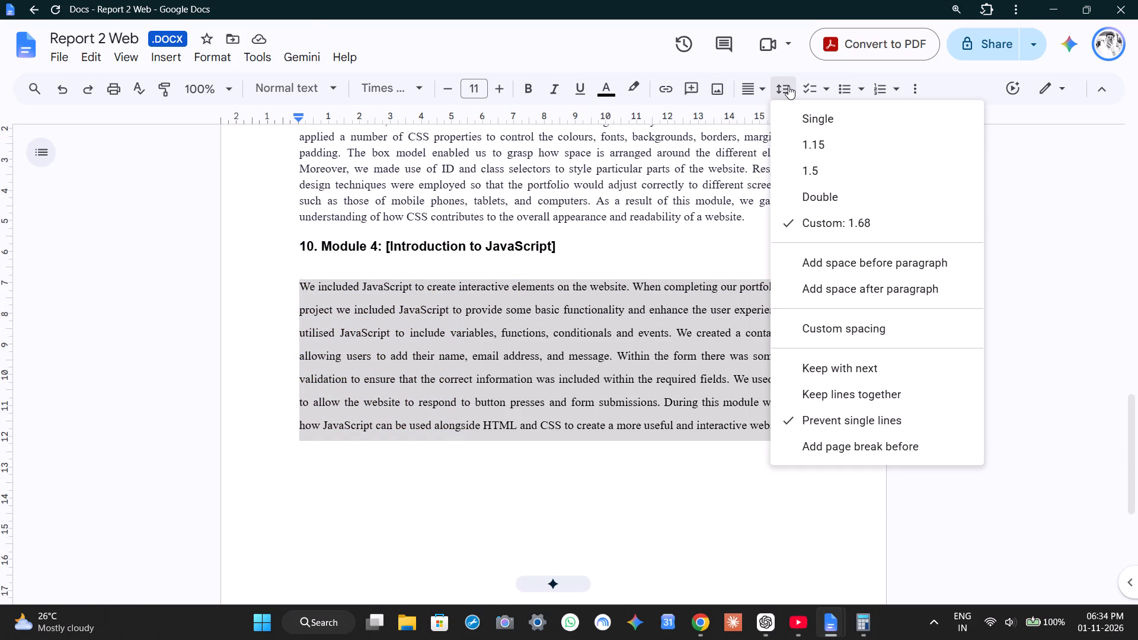
click(824, 220)
click(829, 322)
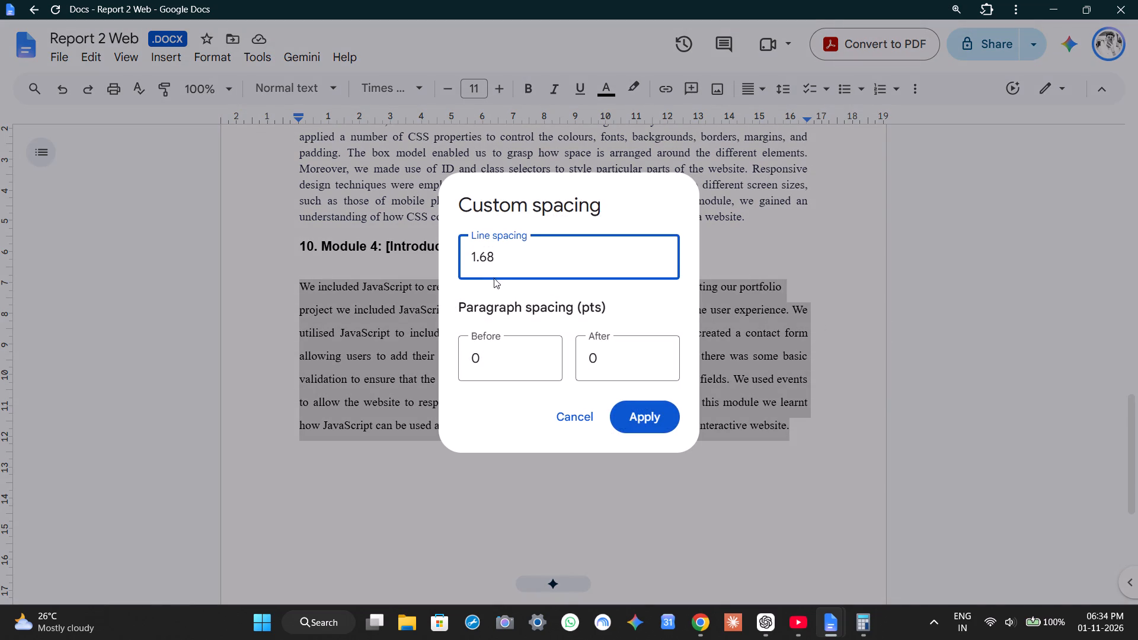
click(497, 255)
key(BackSpace)
key(BackSpace)
text(45)
key(BackSpace)
key(0)
click(632, 414)
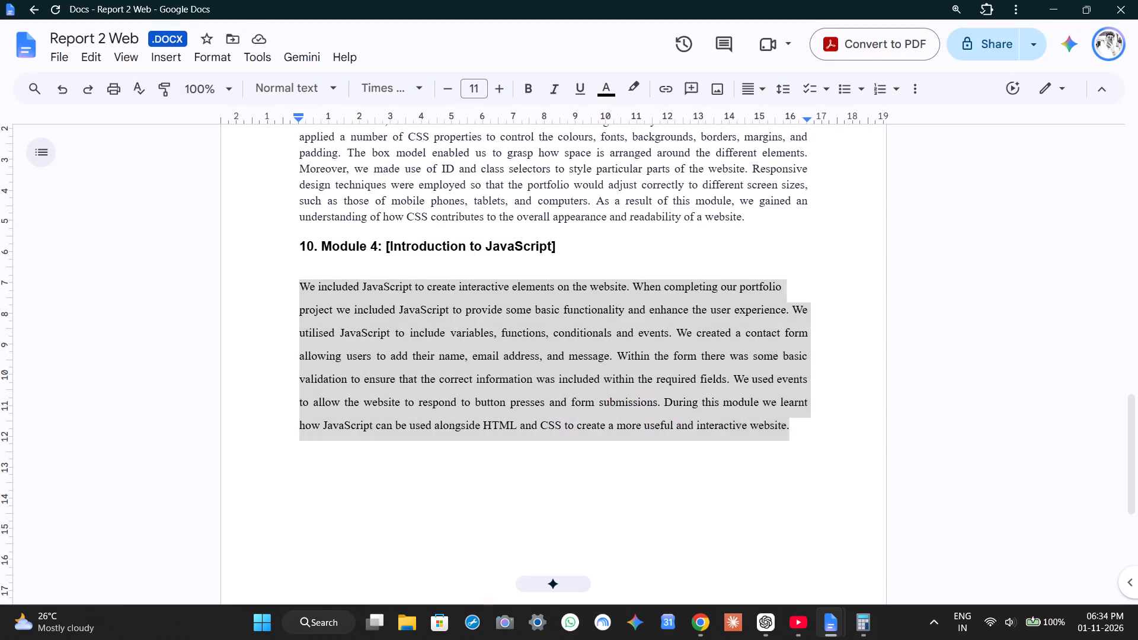
Set custom line spacing of 1.40 for the CSS paragraph under the Module 3 heading and save the document.
click(629, 362)
scroll(677, 312, up, 2)
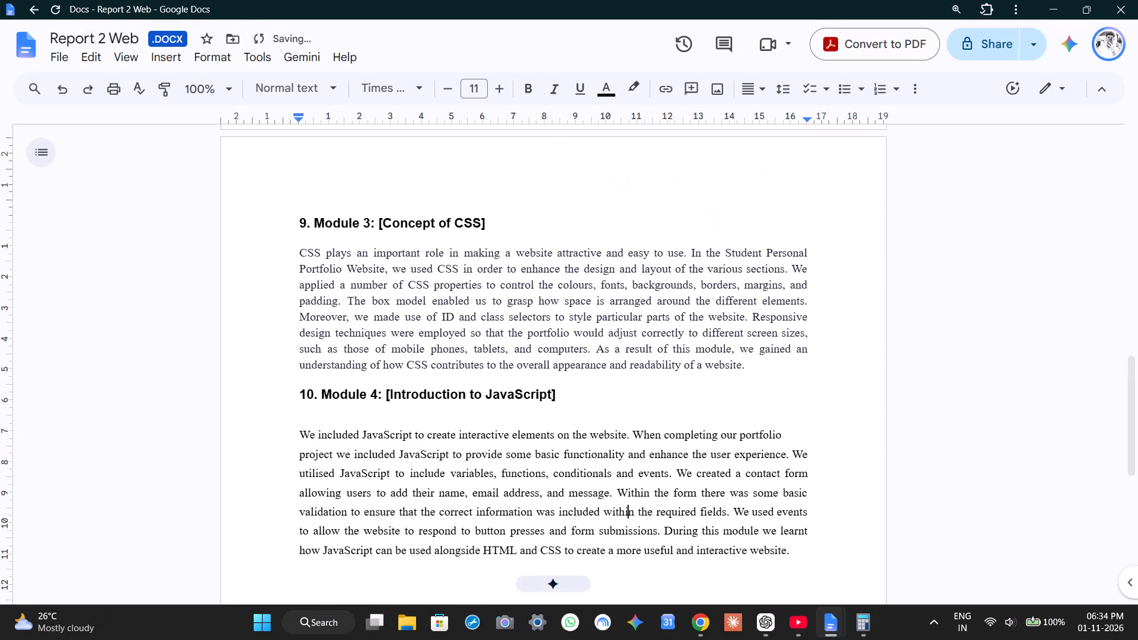
drag(755, 364, 301, 258)
click(795, 86)
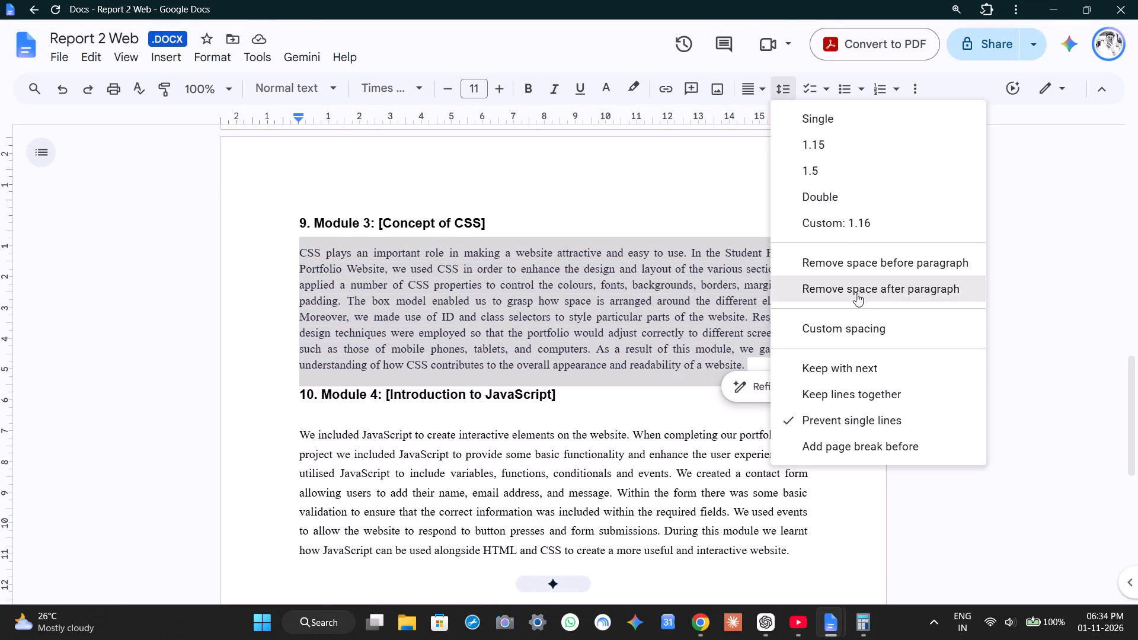
click(865, 318)
click(508, 257)
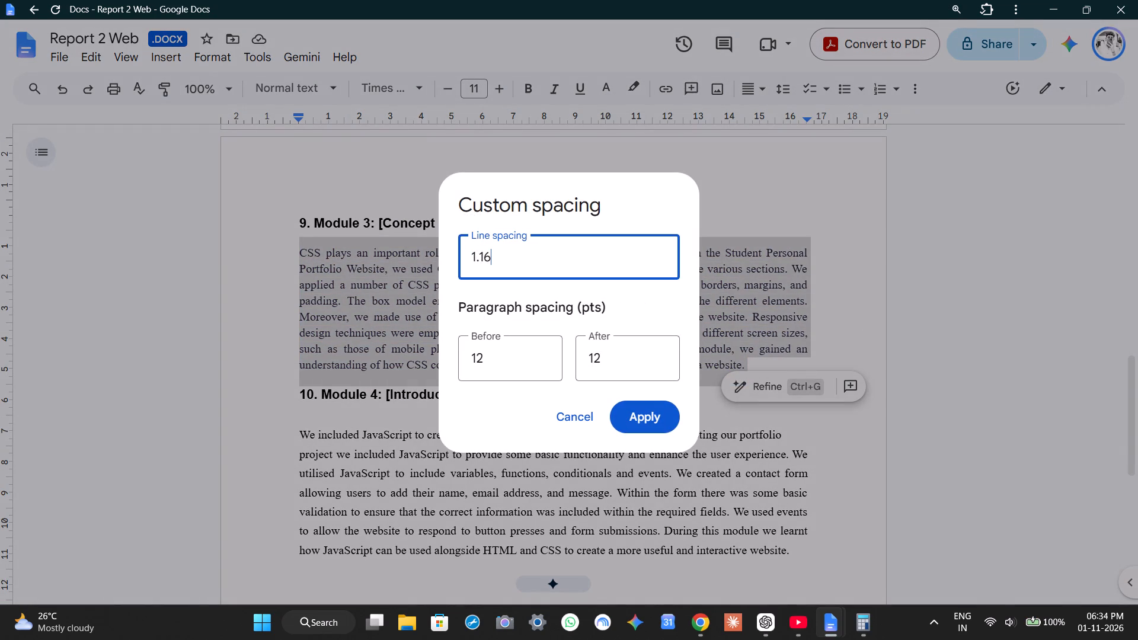
key(BackSpace)
key(BackSpace)
text(40)
click(627, 409)
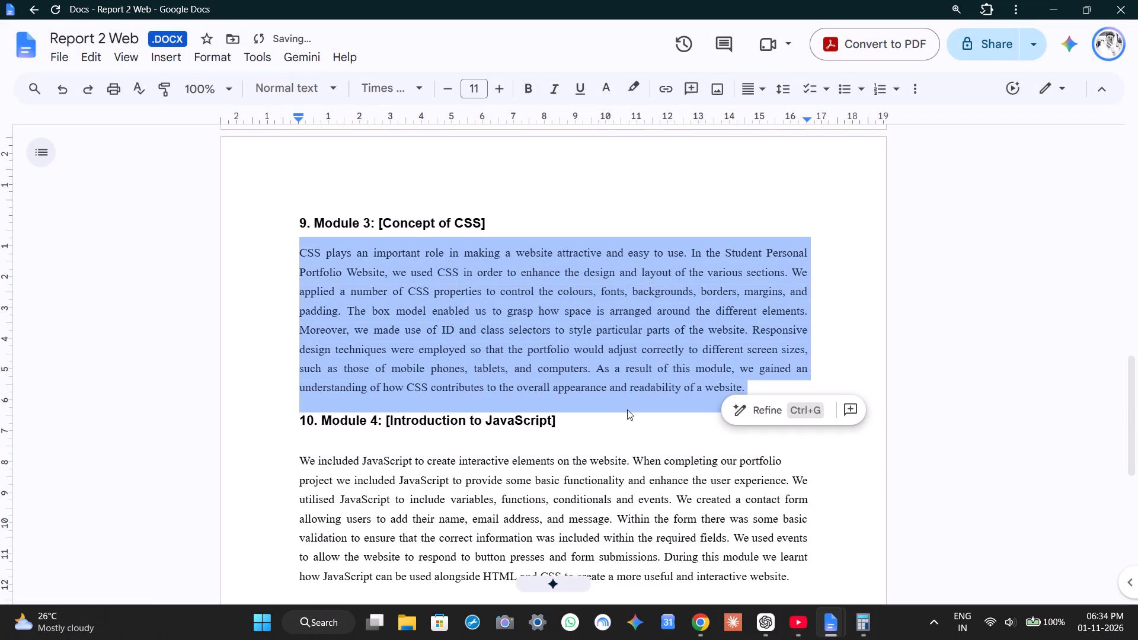
key(ctrl+s)
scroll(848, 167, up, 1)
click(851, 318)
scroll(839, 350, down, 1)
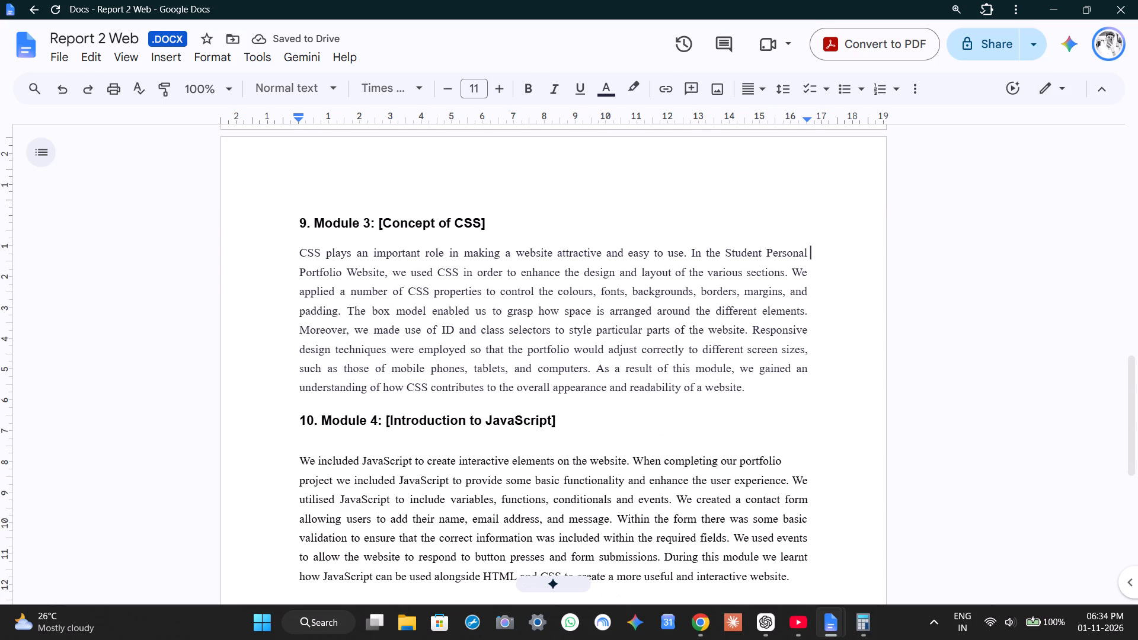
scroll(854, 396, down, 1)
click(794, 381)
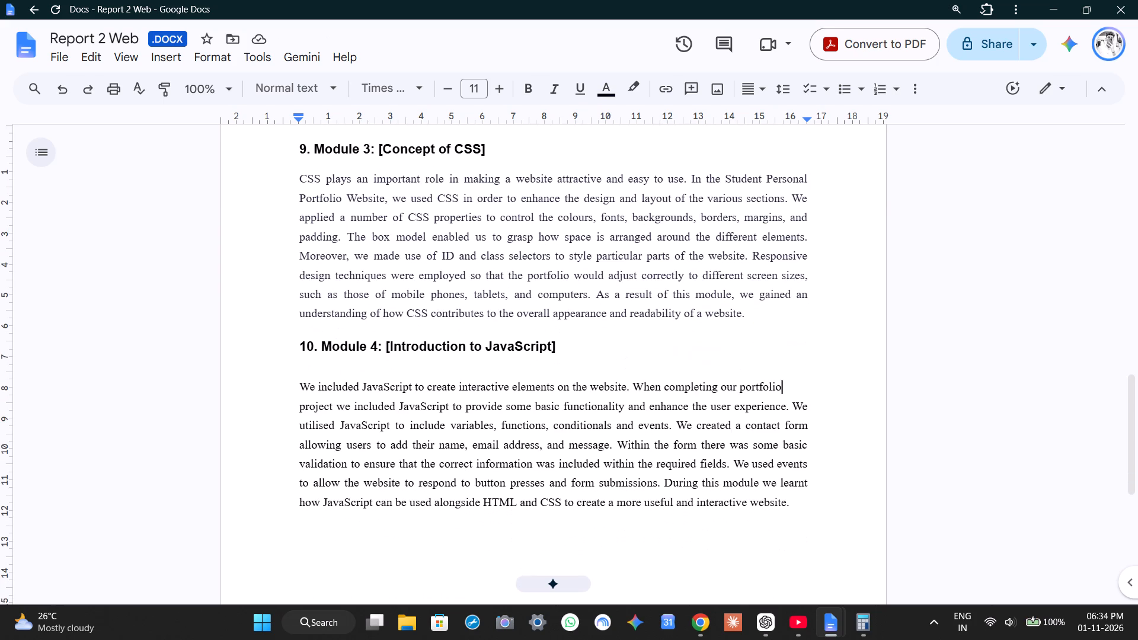
Remove the line break between "portfolio" and "project" in the Module 4 JavaScript paragraph, leaving a single space between the words.
scroll(801, 381, up, 2)
scroll(803, 344, down, 1)
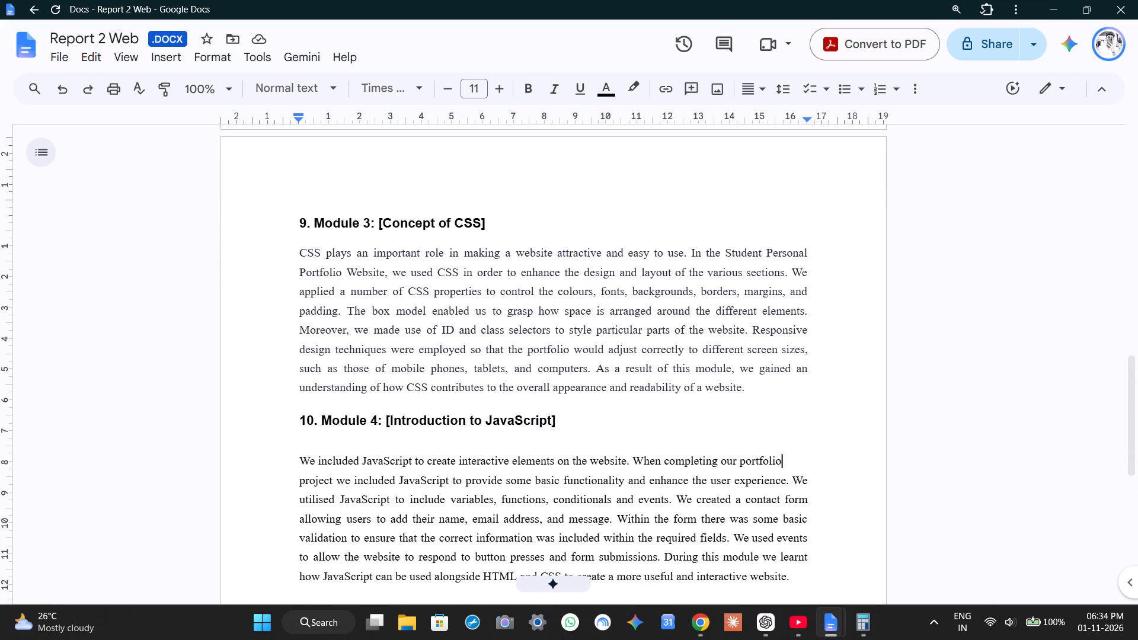
click(299, 482)
key(BackSpace)
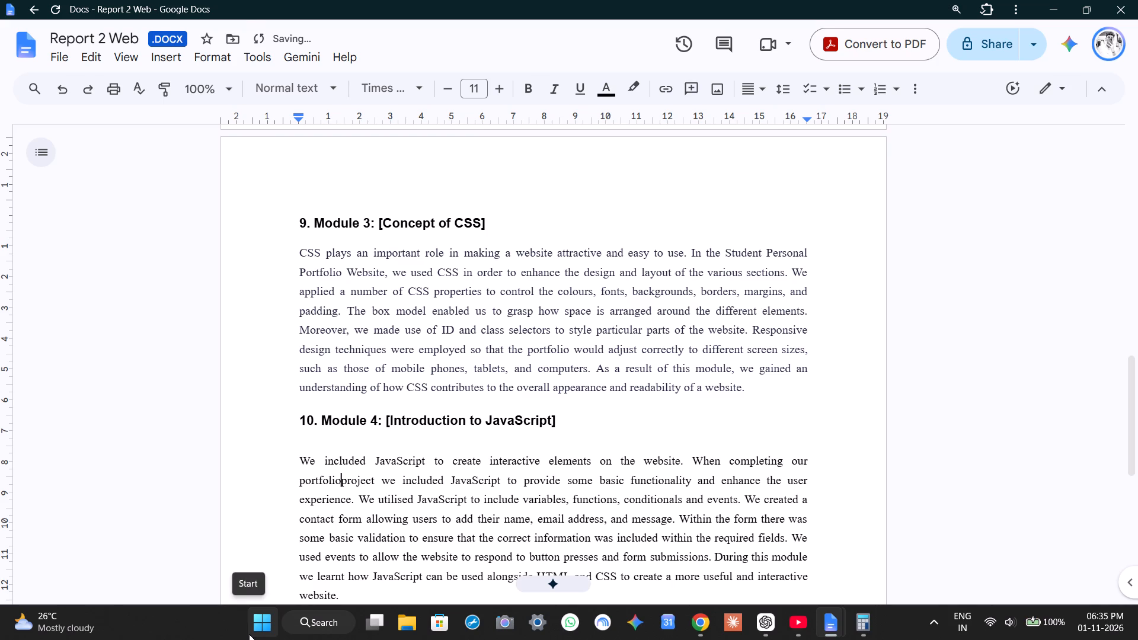
key(space)
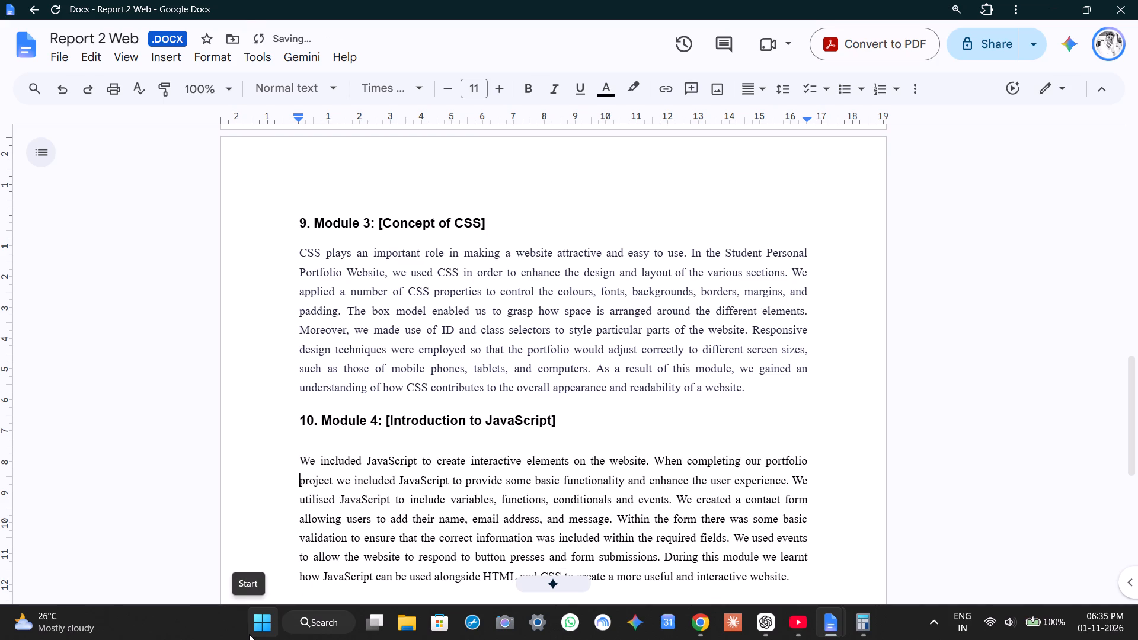
scroll(584, 430, down, 2)
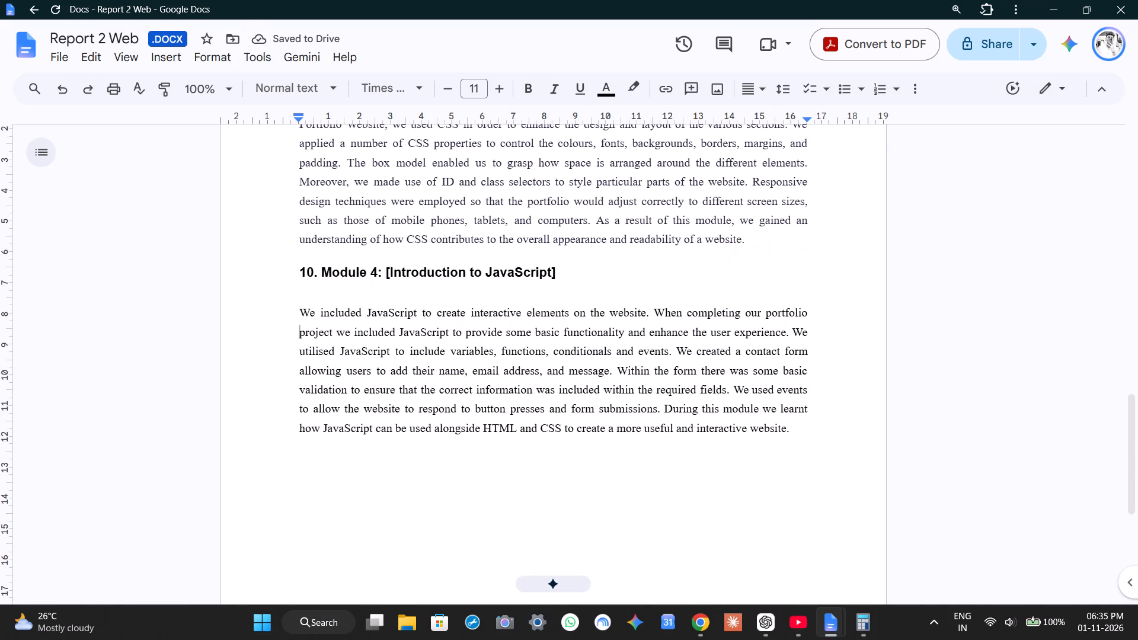
click(807, 437)
Replace the example text under Program and Branch Name on the first page with "M.Tech (Integrated) CSE".
scroll(810, 431, up, 3)
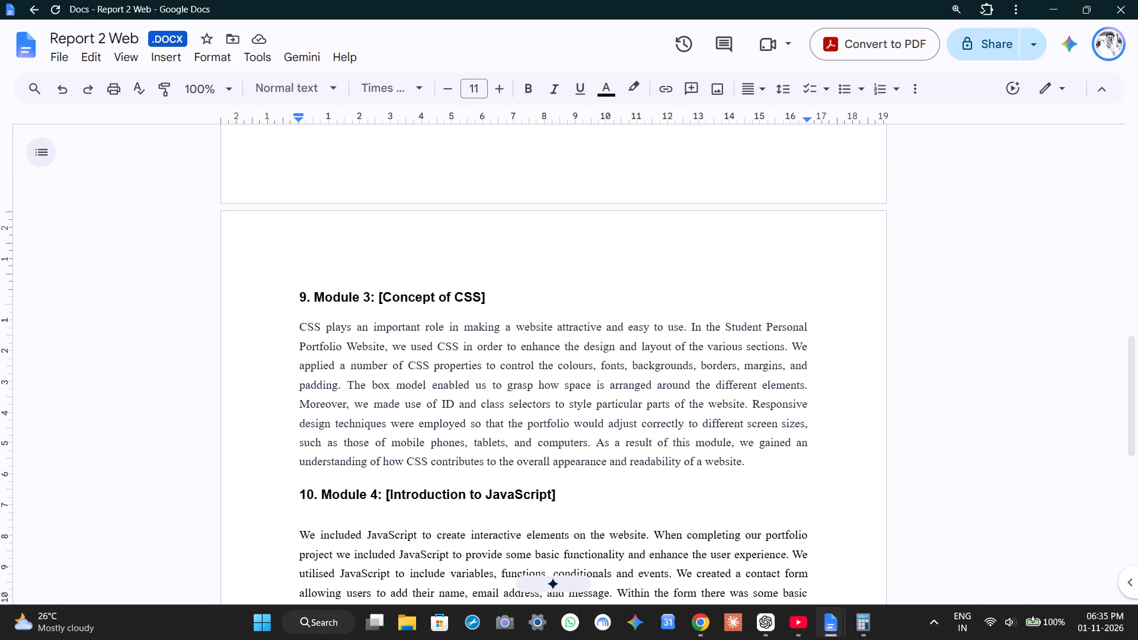
scroll(587, 329, up, 10)
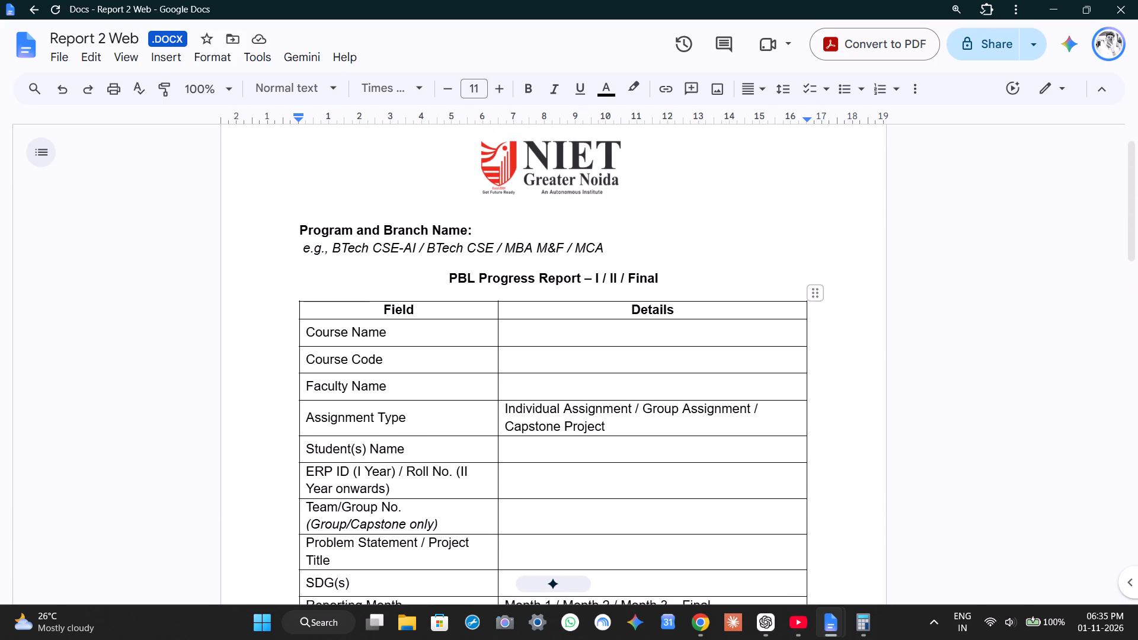
right_click(521, 333)
click(414, 282)
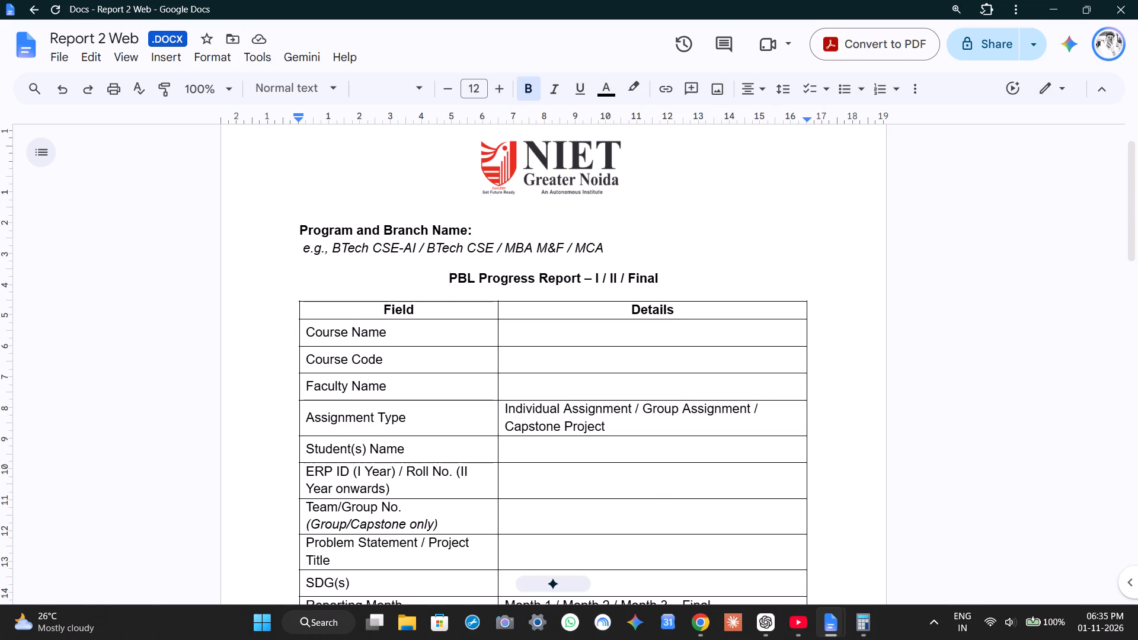
drag(618, 248, 365, 248)
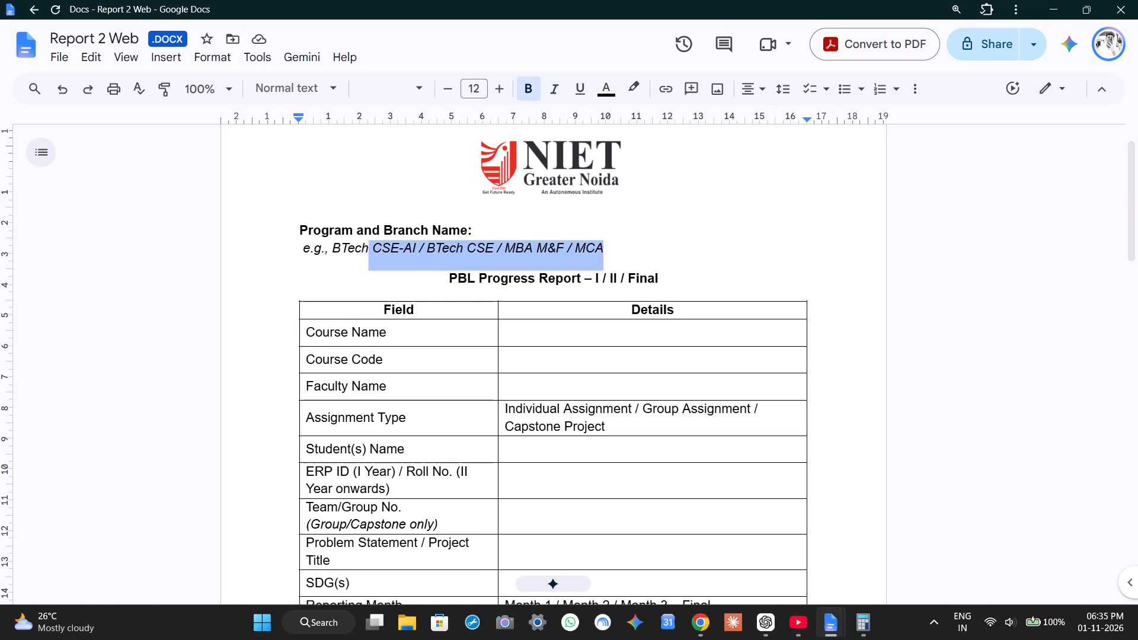
drag(365, 248, 298, 255)
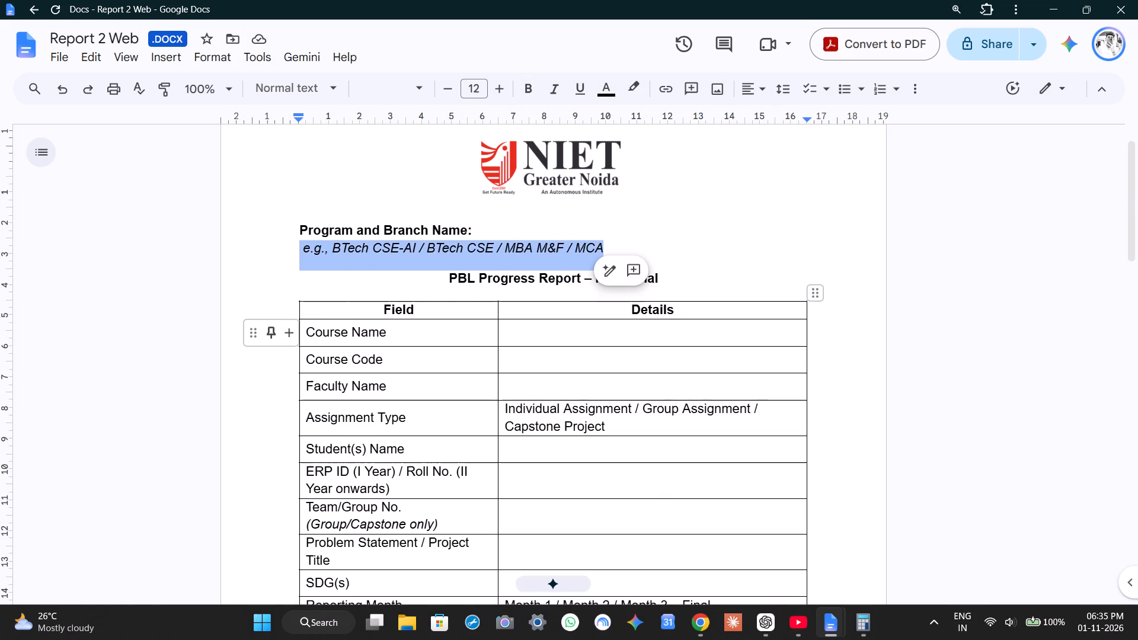
text(M,)
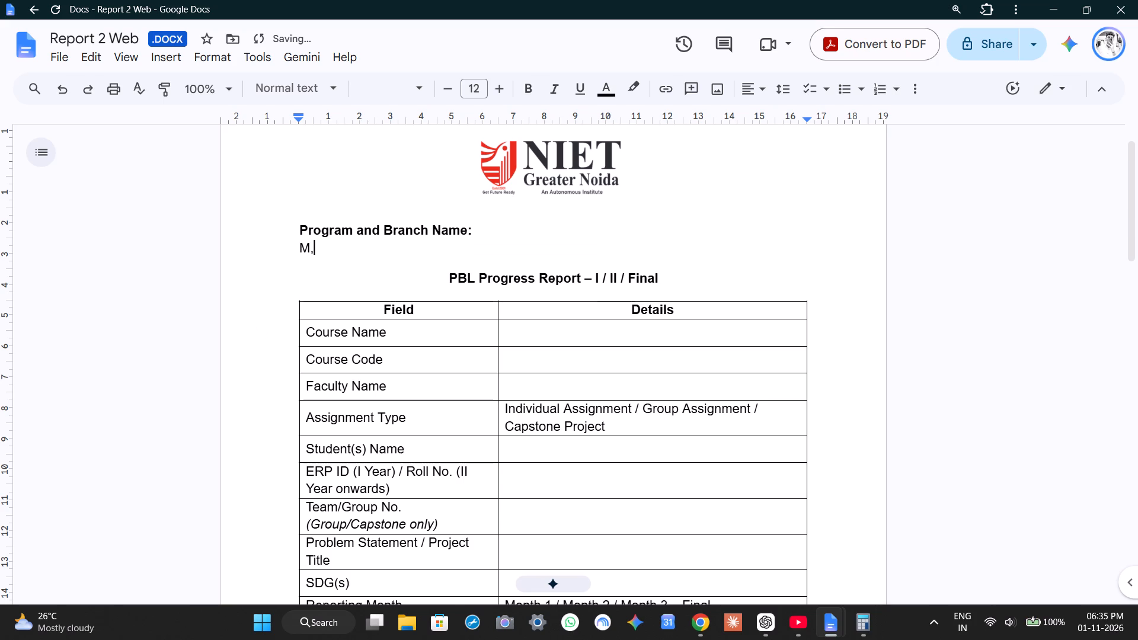
key(BackSpace)
text(.Tech Int)
key(BackSpace)
key(BackSpace)
key(BackSpace)
text((Integrated)
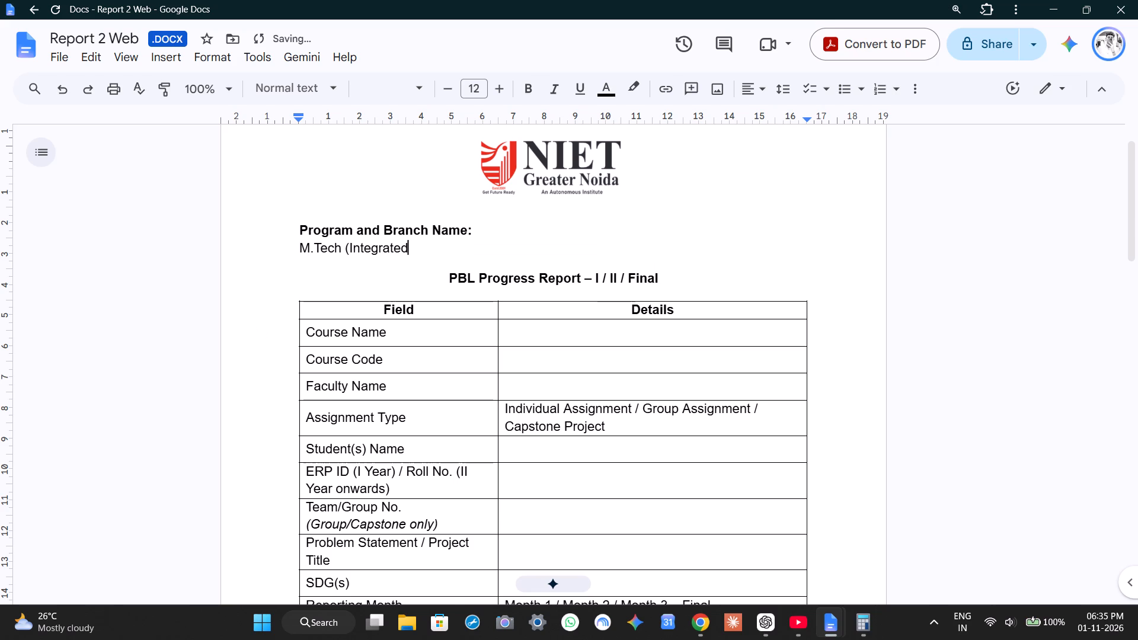
text() CSE)
Join the M.Tech (Integrated) CSE text onto the same line as the Program and Branch Name label.
click(296, 256)
key(BackSpace)
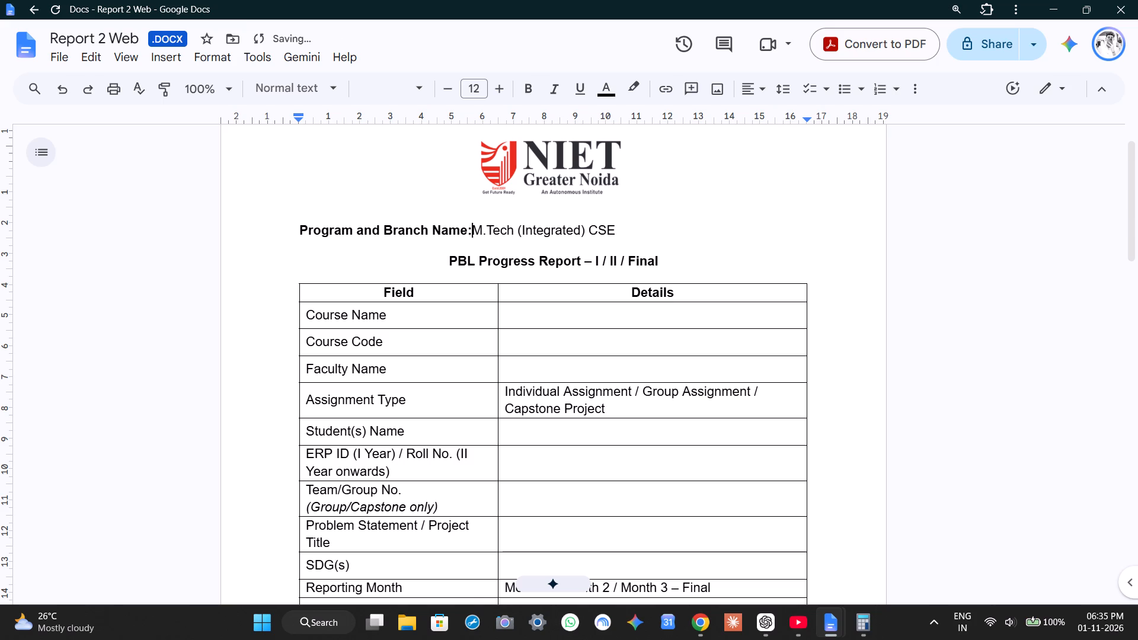
Remove the I and Final options from the report title so that it reads "PBL Progress Report – II".
drag(615, 261, 624, 261)
click(624, 261)
drag(655, 262, 639, 264)
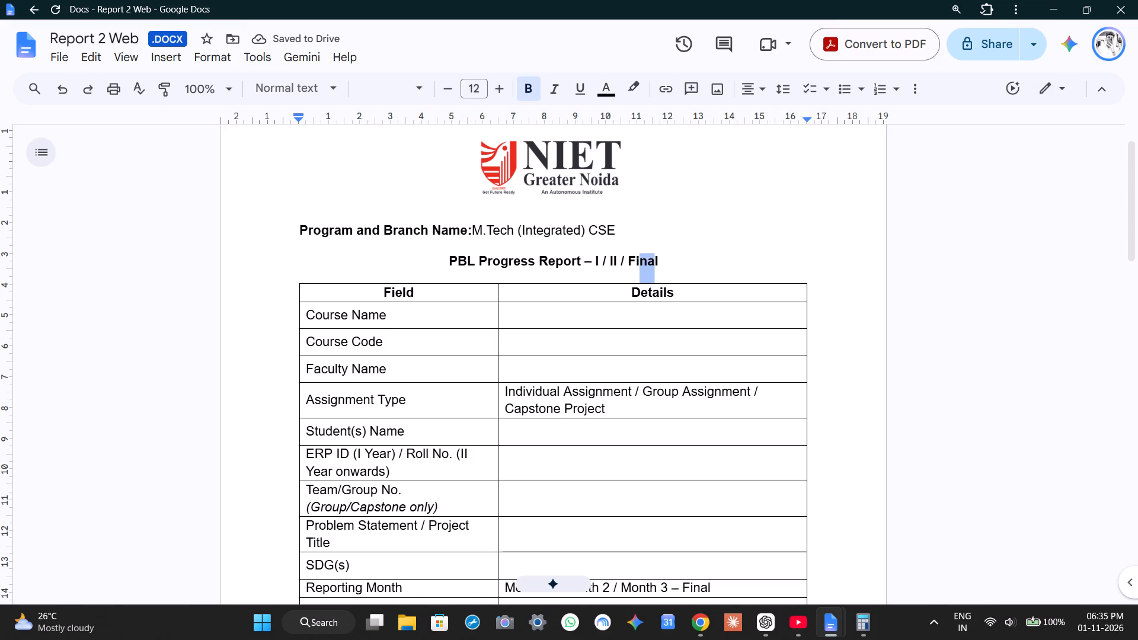
drag(639, 264, 625, 263)
key(BackSpace)
click(664, 257)
key(BackSpace)
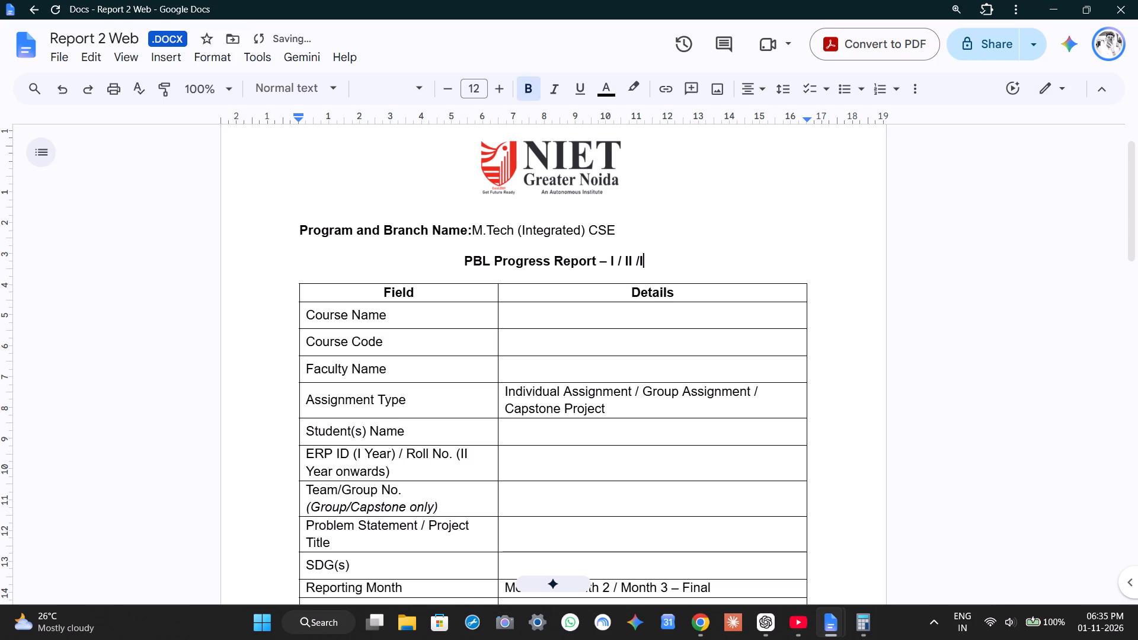
click(657, 258)
key(BackSpace)
key(BackSpace)
key(BackSpace)
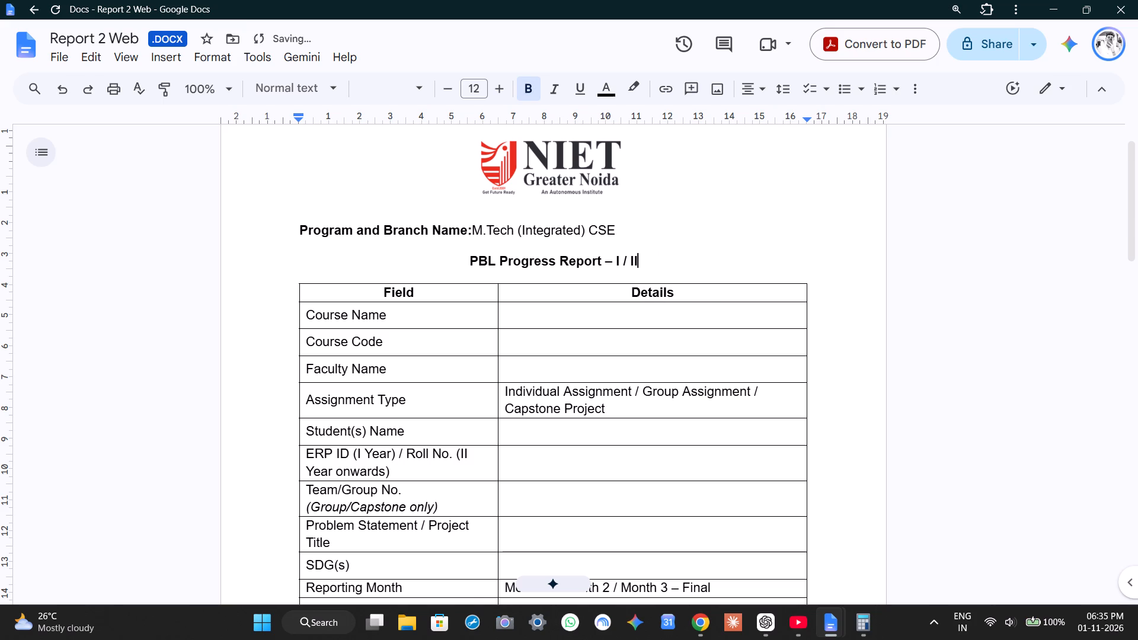
click(628, 260)
click(631, 264)
key(BackSpace)
key(BackSpace)
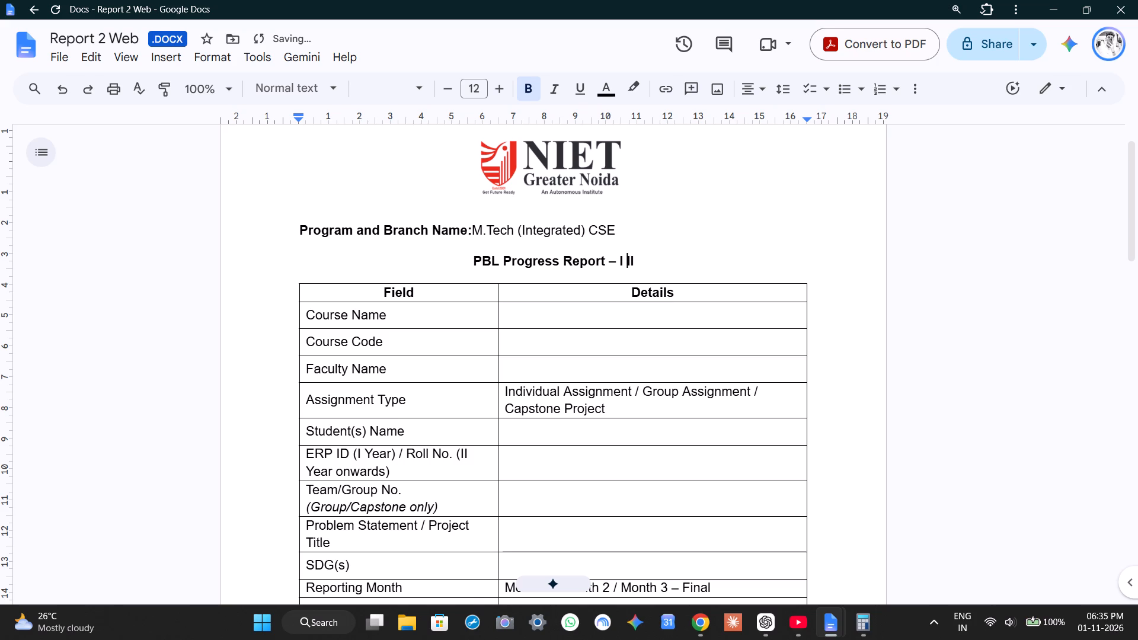
key(BackSpace)
key(BackSpace)
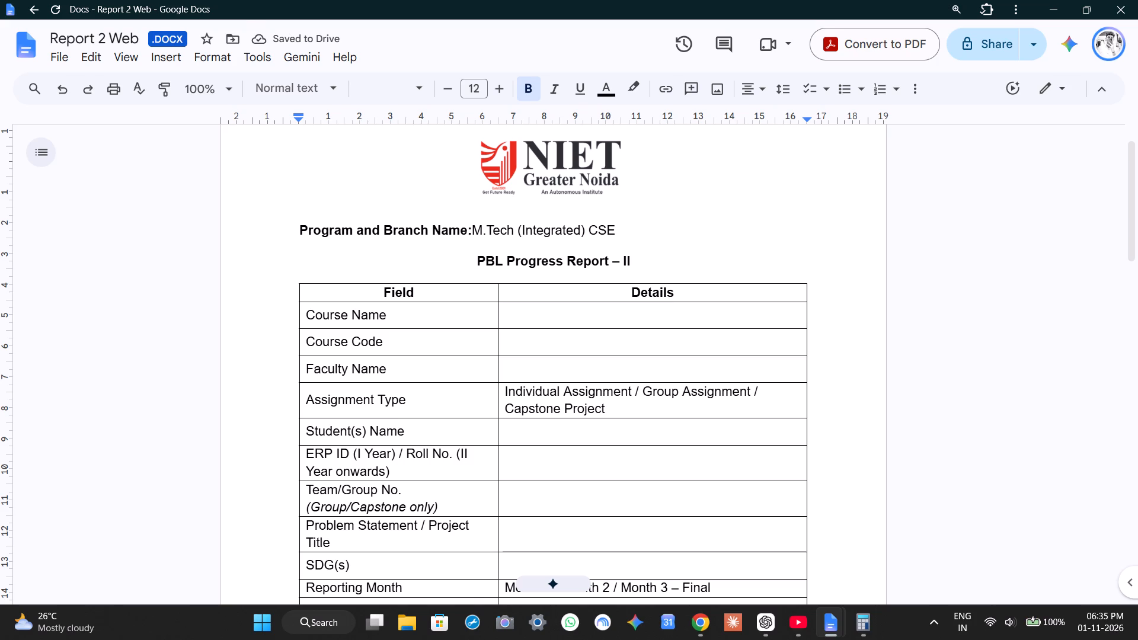
click(690, 258)
Delete the Individual Assignment and Group Assignment options from the Assignment Type details, keeping only "Capstone Project".
click(557, 320)
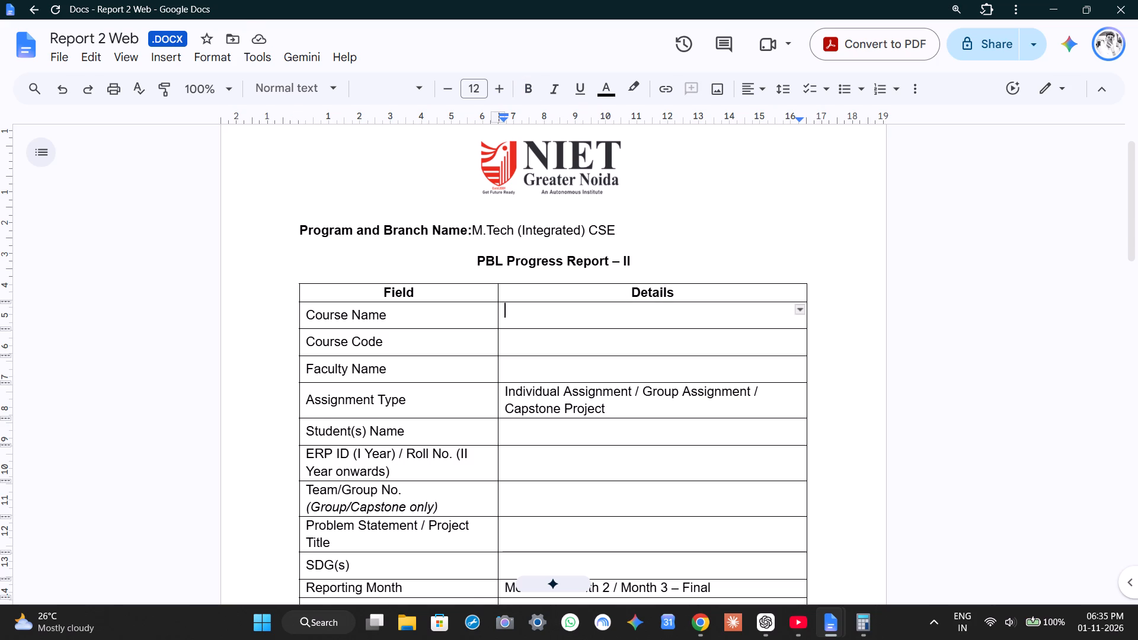
scroll(577, 315, down, 2)
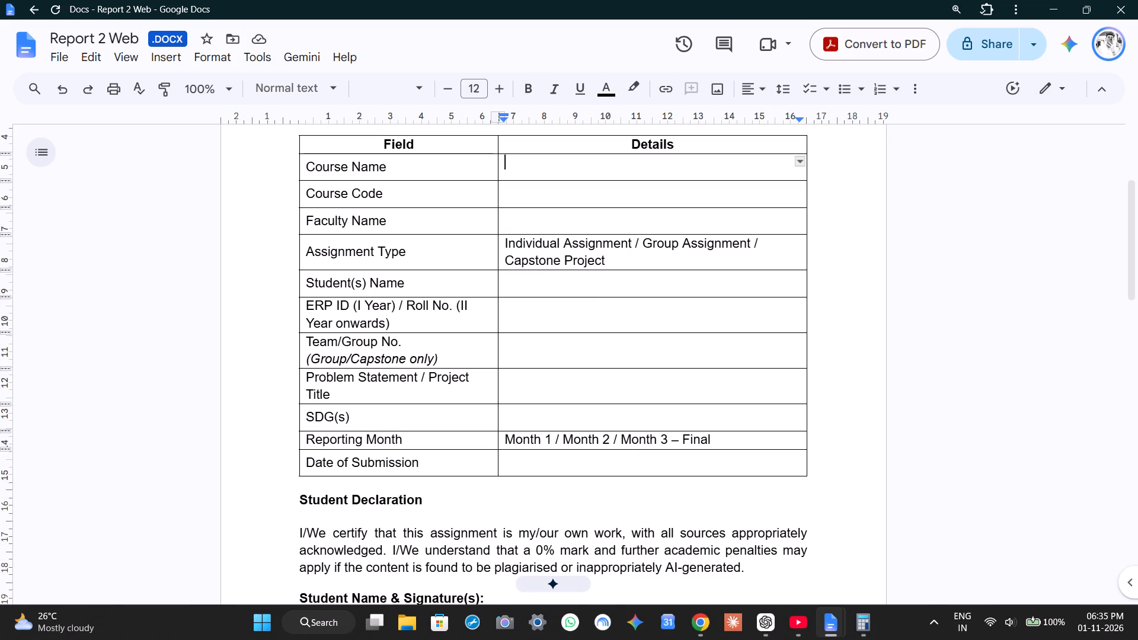
drag(775, 242, 765, 242)
drag(765, 242, 509, 238)
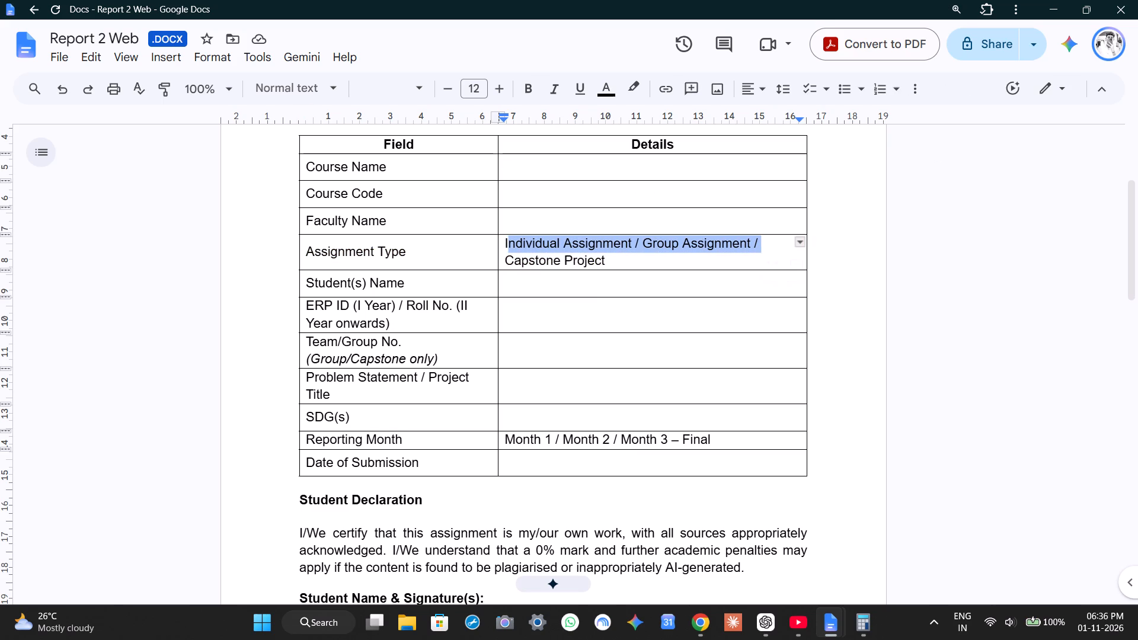
key(BackSpace)
key(BackSpace)
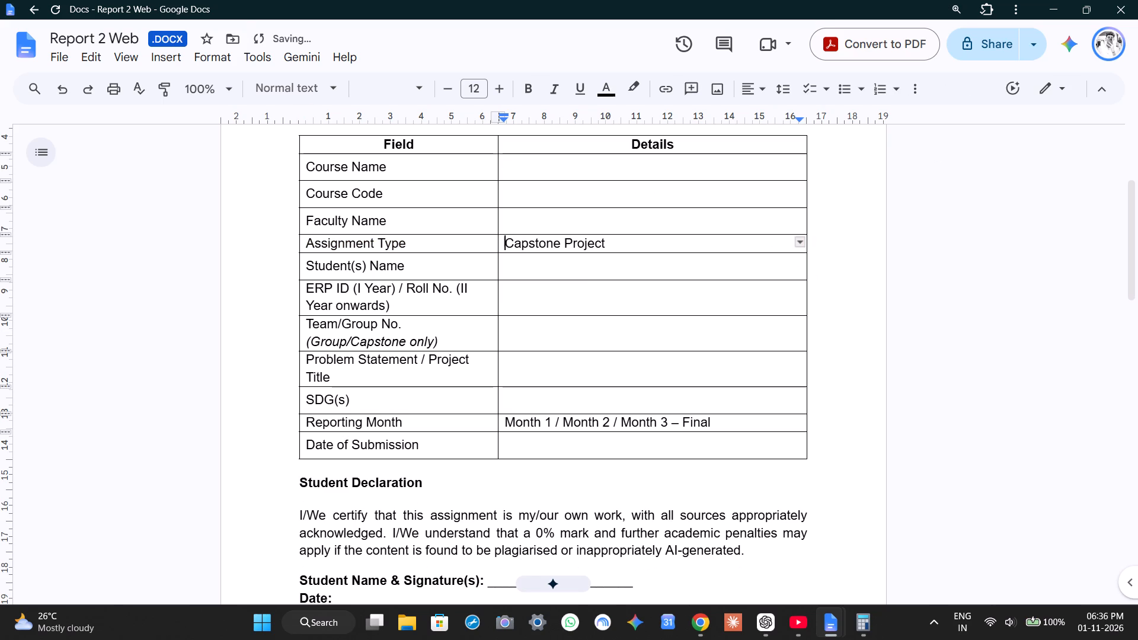
Delete the Course Name, Course Code and Faculty Name rows from the report details table.
scroll(505, 267, up, 1)
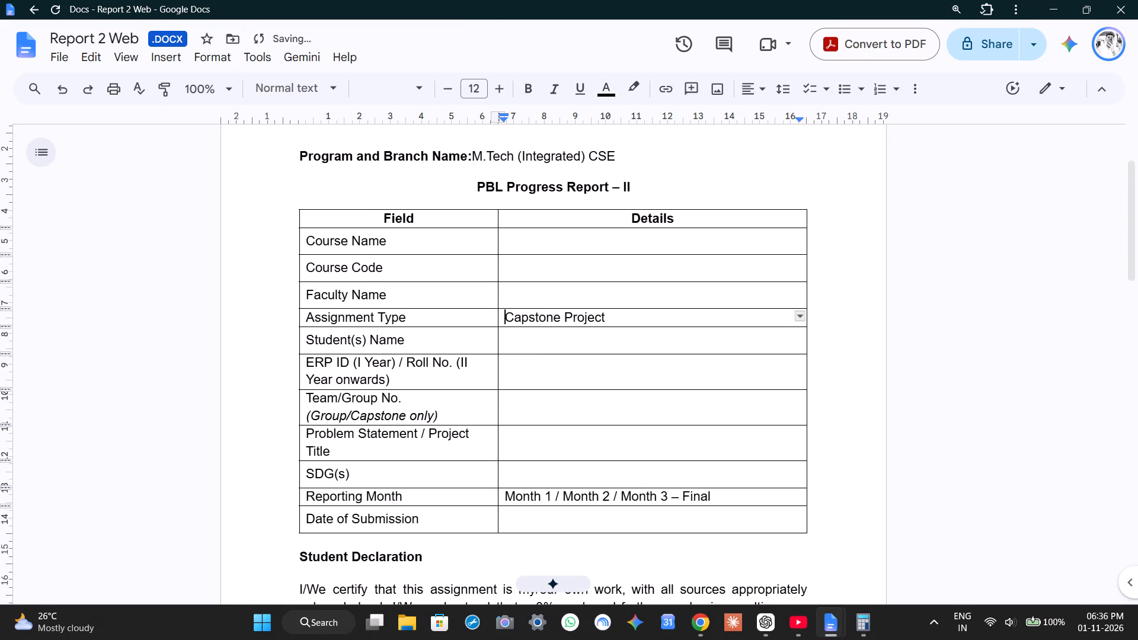
right_click(539, 241)
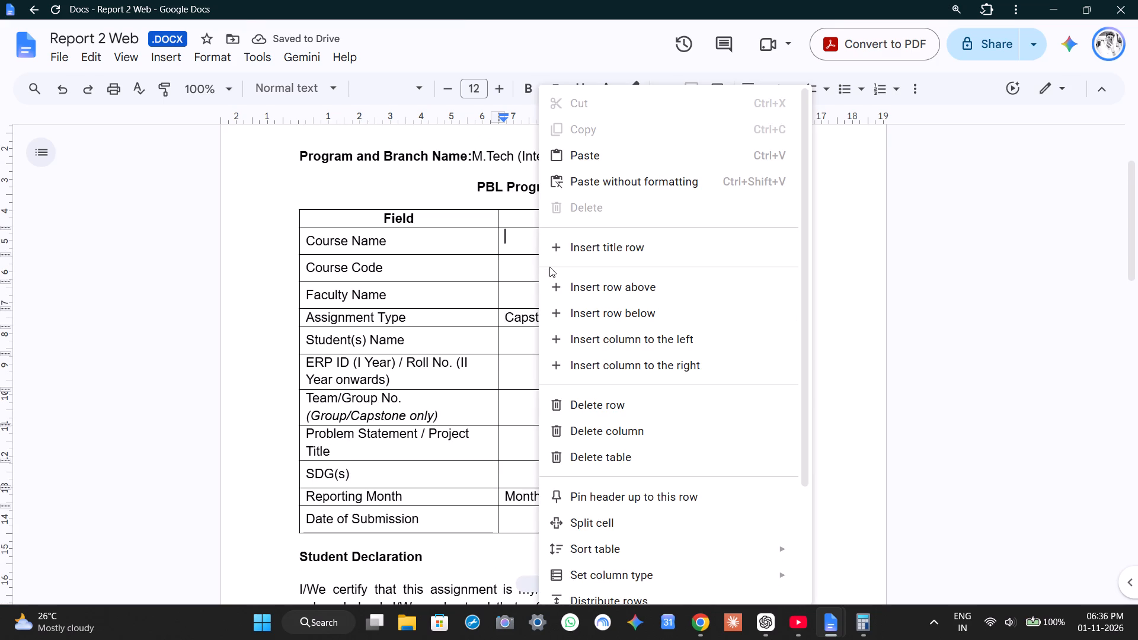
click(571, 408)
right_click(532, 244)
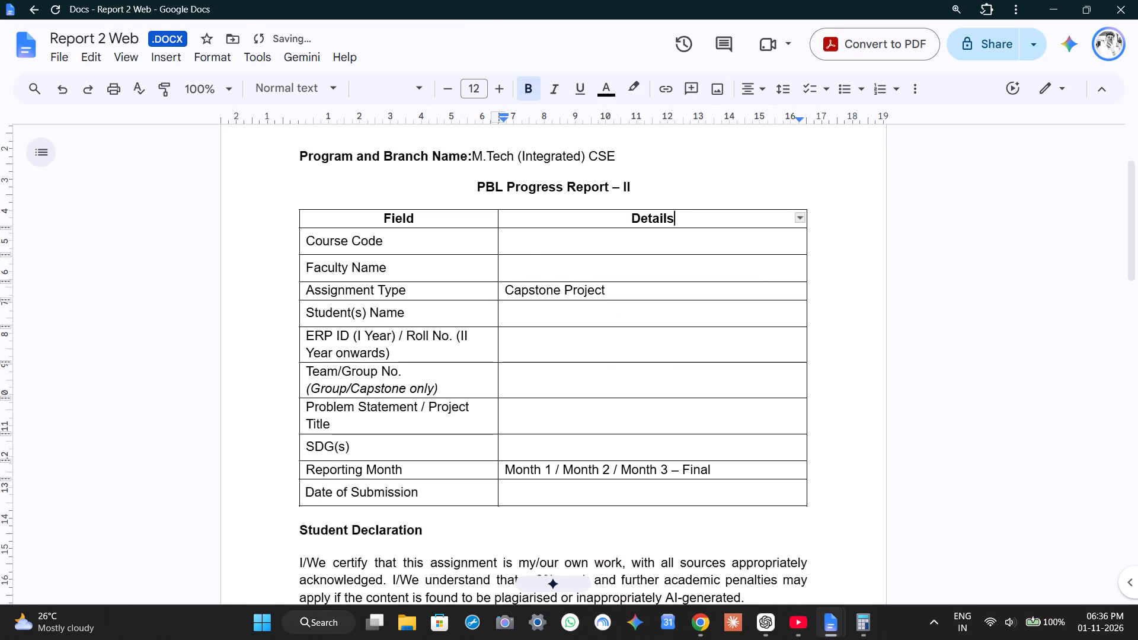
click(594, 395)
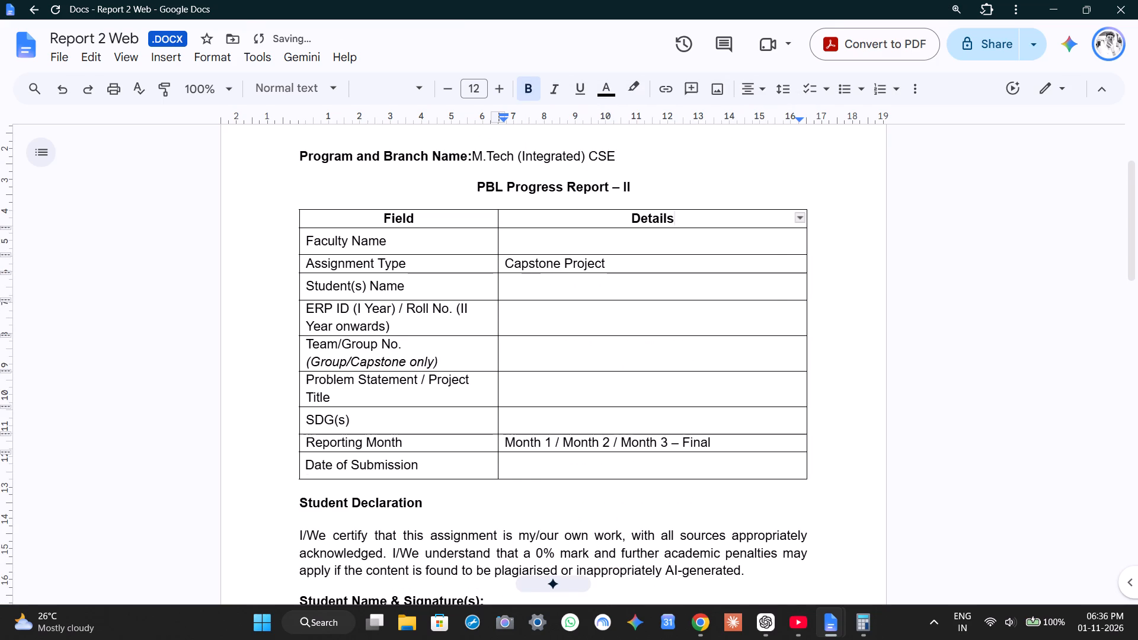
right_click(501, 236)
click(560, 395)
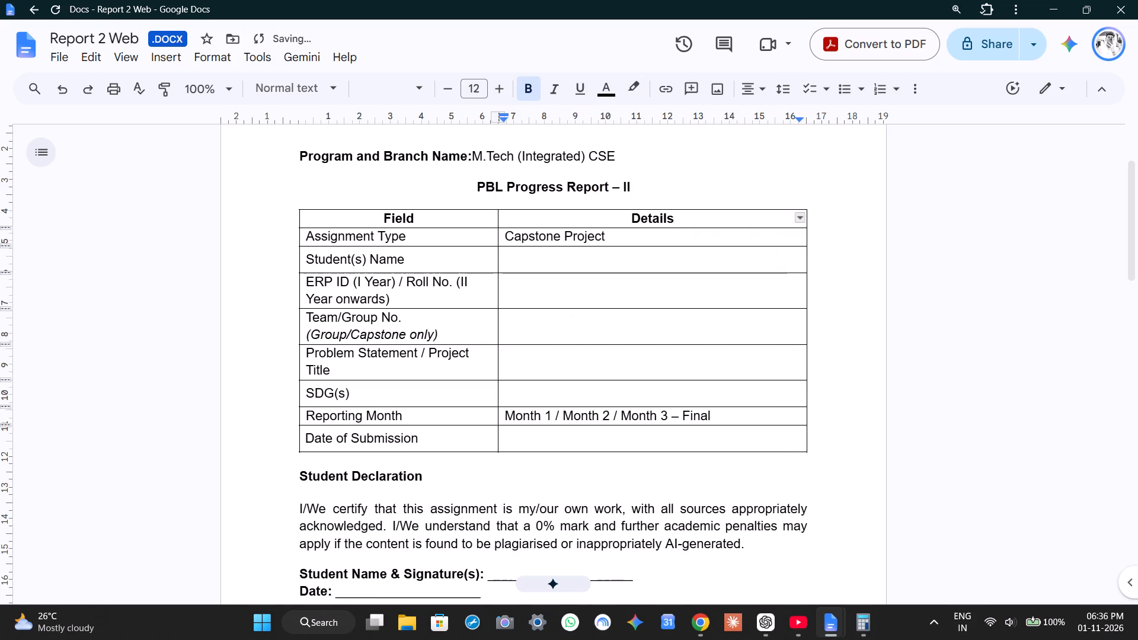
Delete the Student(s) Name, ERP ID / Roll No., Team/Group No., Problem Statement / Project Title and SDG(s) rows from the details table.
right_click(526, 254)
click(562, 399)
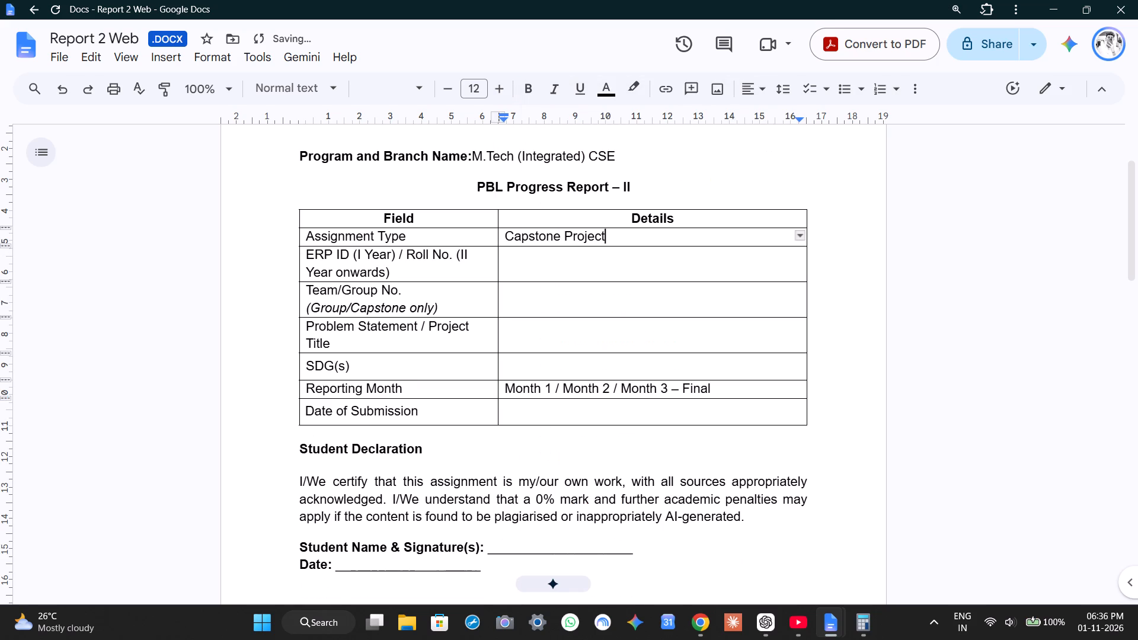
right_click(528, 267)
click(580, 399)
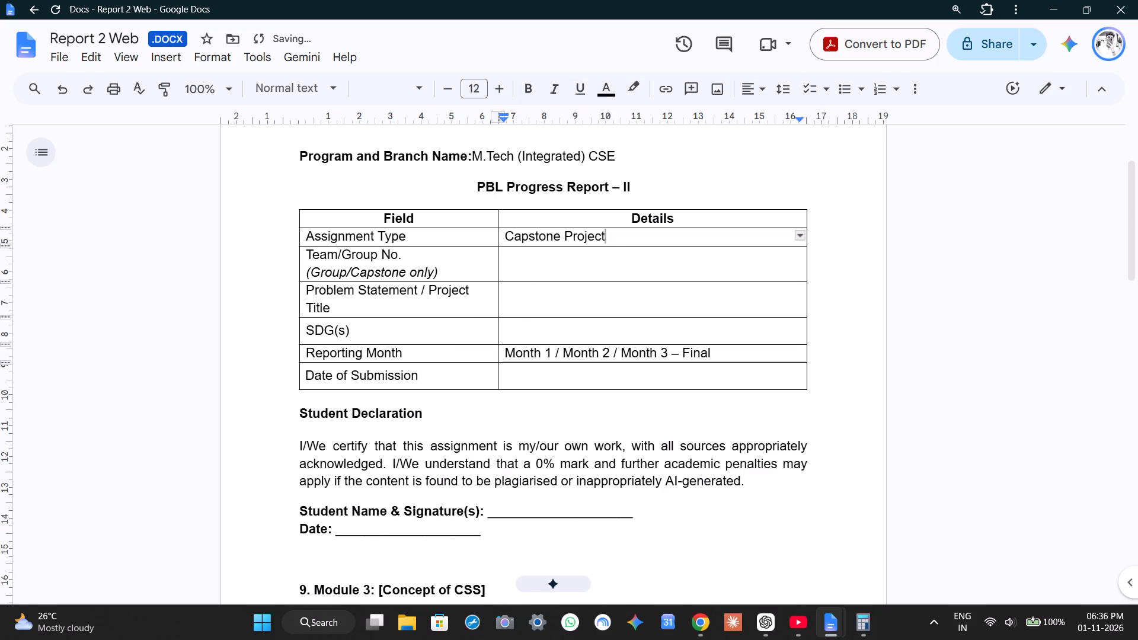
right_click(524, 273)
click(577, 404)
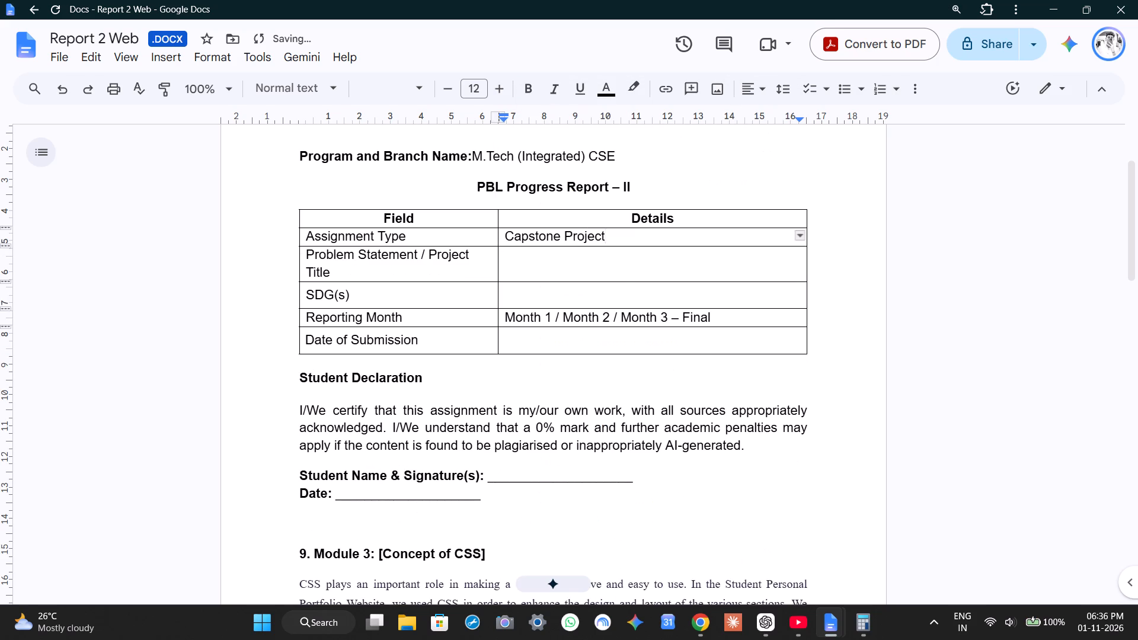
right_click(547, 268)
click(591, 404)
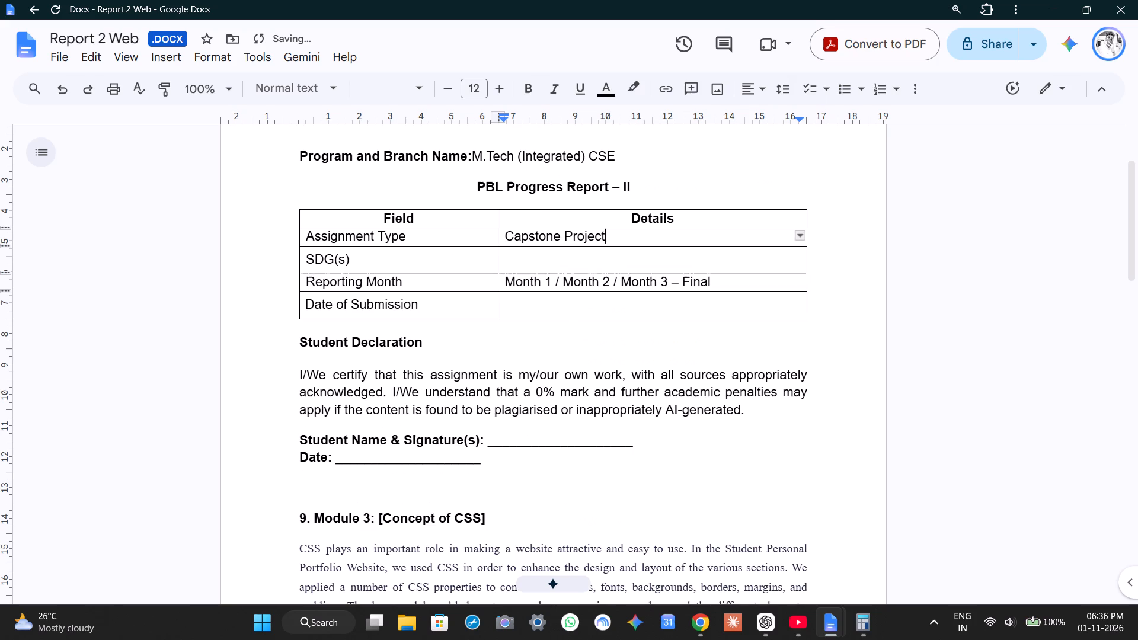
right_click(532, 258)
click(585, 407)
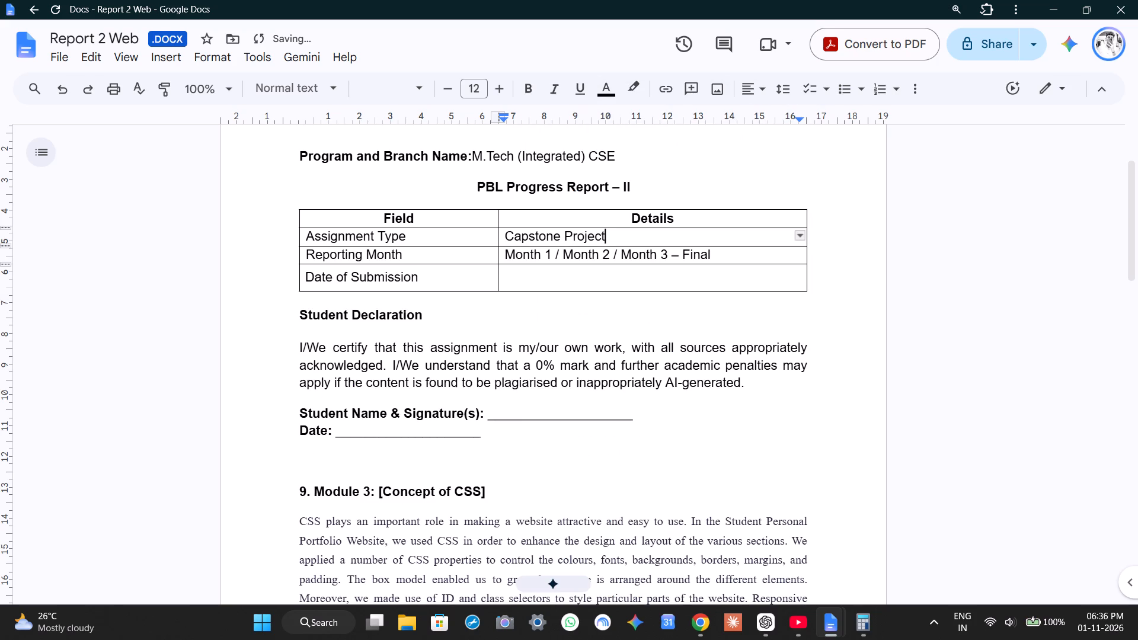
Delete the Month 1 and Month 3 – Final options from the Reporting Month details, keeping only "Month 2".
drag(564, 257, 503, 260)
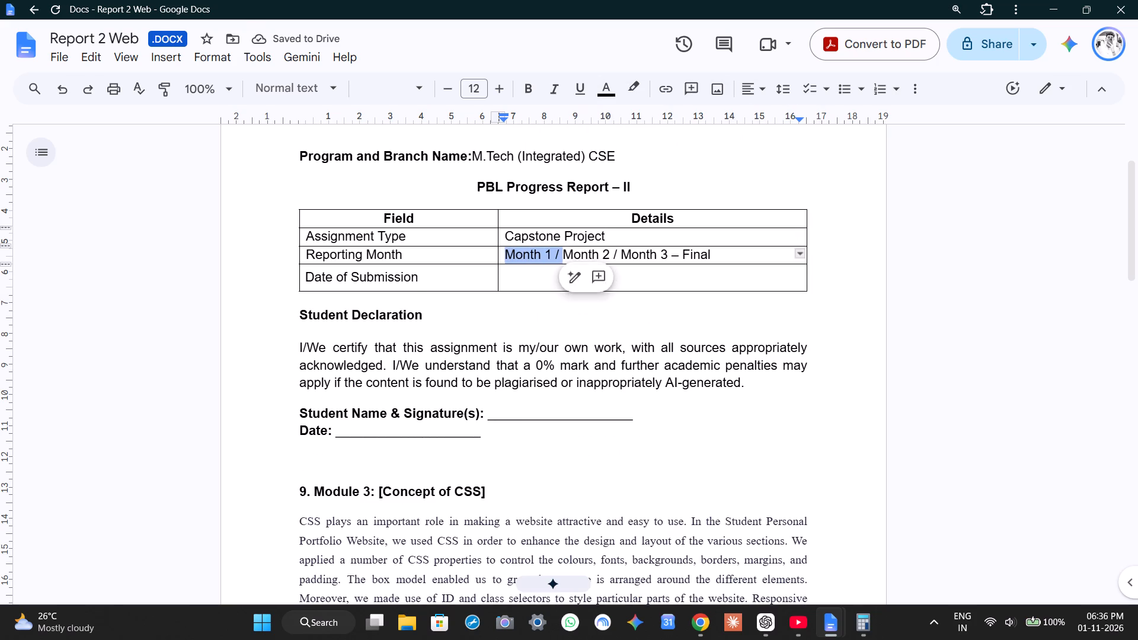
key(BackSpace)
drag(672, 250, 551, 257)
key(BackSpace)
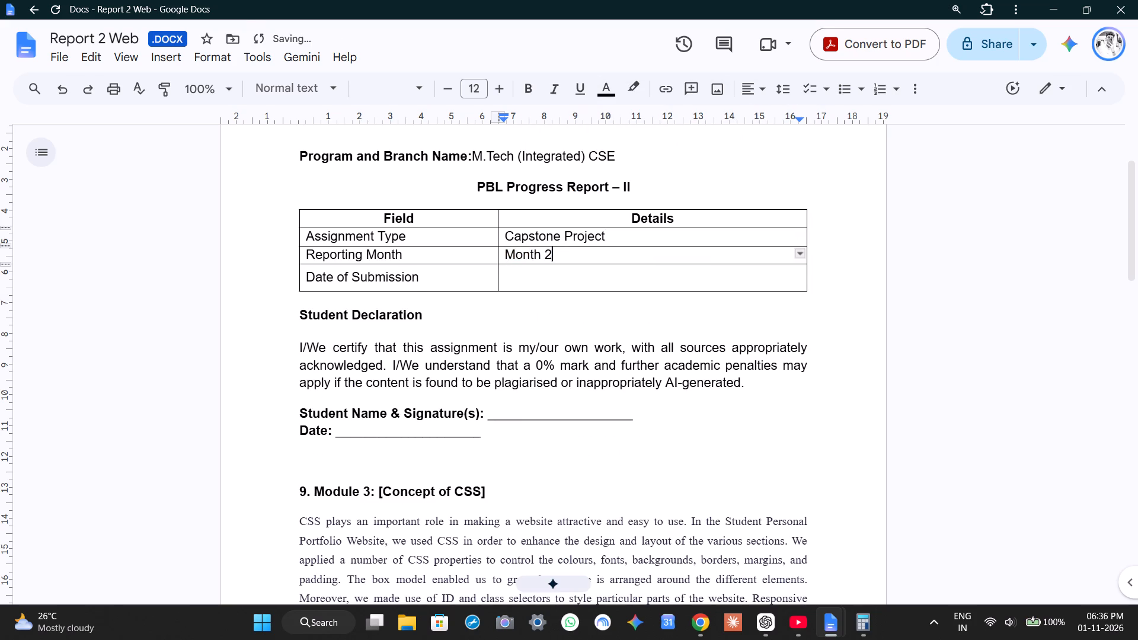
Enter 02/11/2026 as the Date of Submission in the details table.
click(531, 289)
click(547, 279)
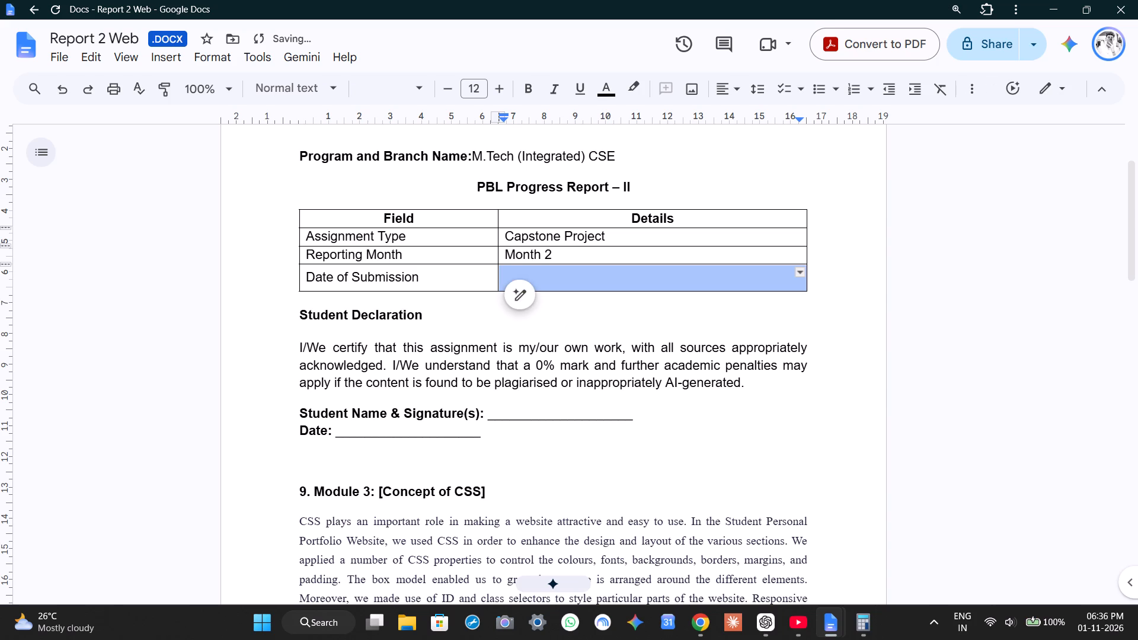
click(555, 284)
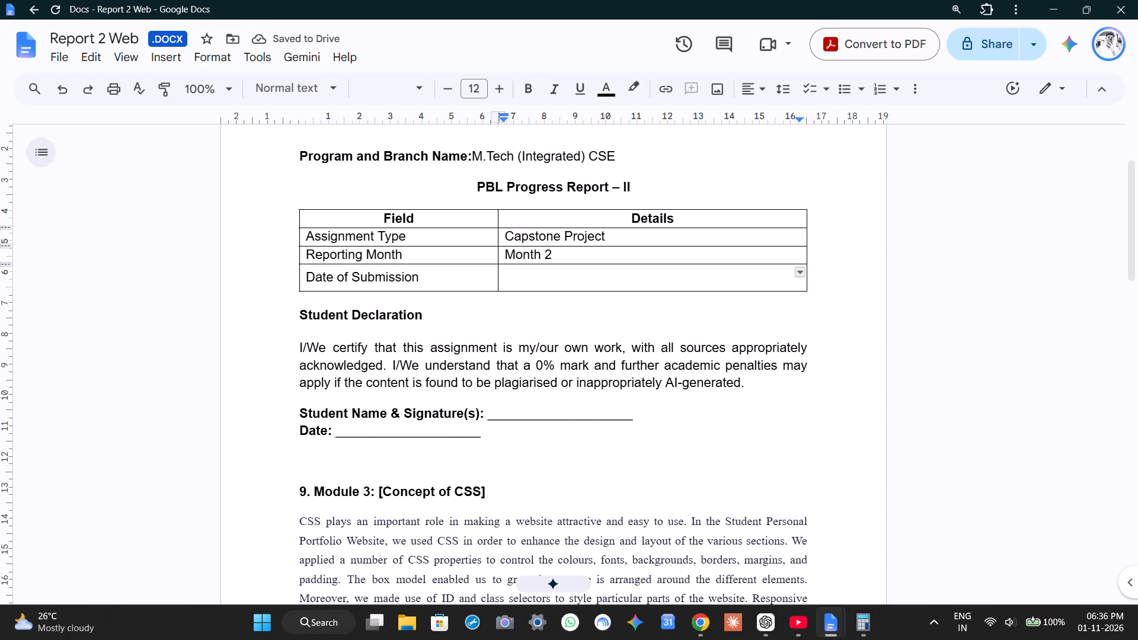
text(02/)
text(2026)
key(BackSpace)
key(BackSpace)
key(BackSpace)
key(BackSpace)
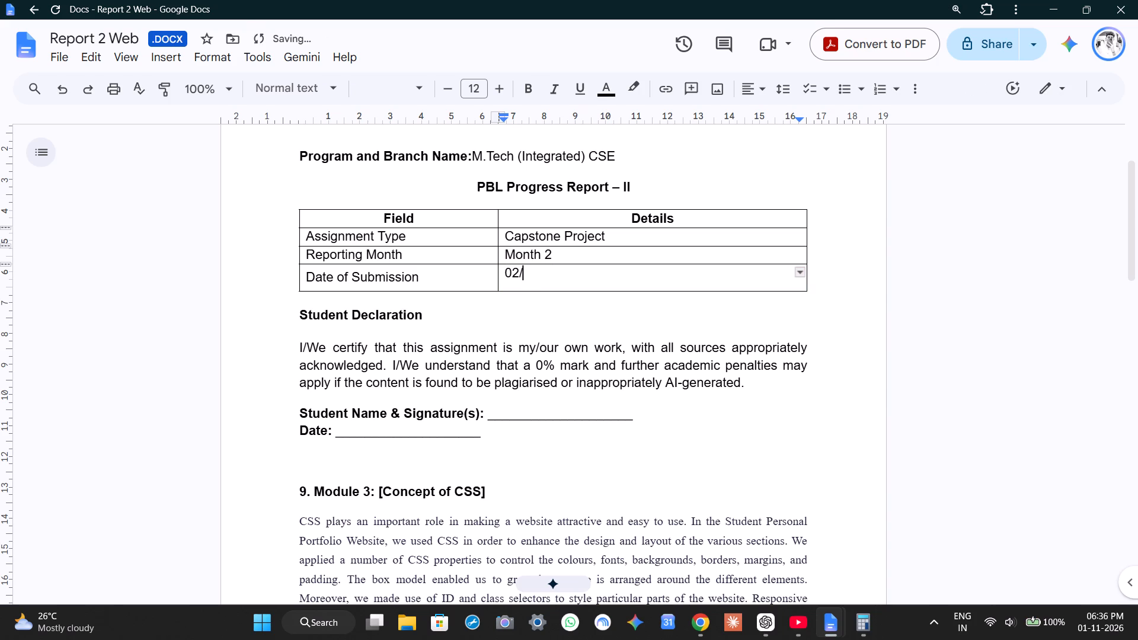
text(11)
text(/2026)
Switch to the Report 2 document and copy all student names with their signature images from its Student Declaration.
click(561, 411)
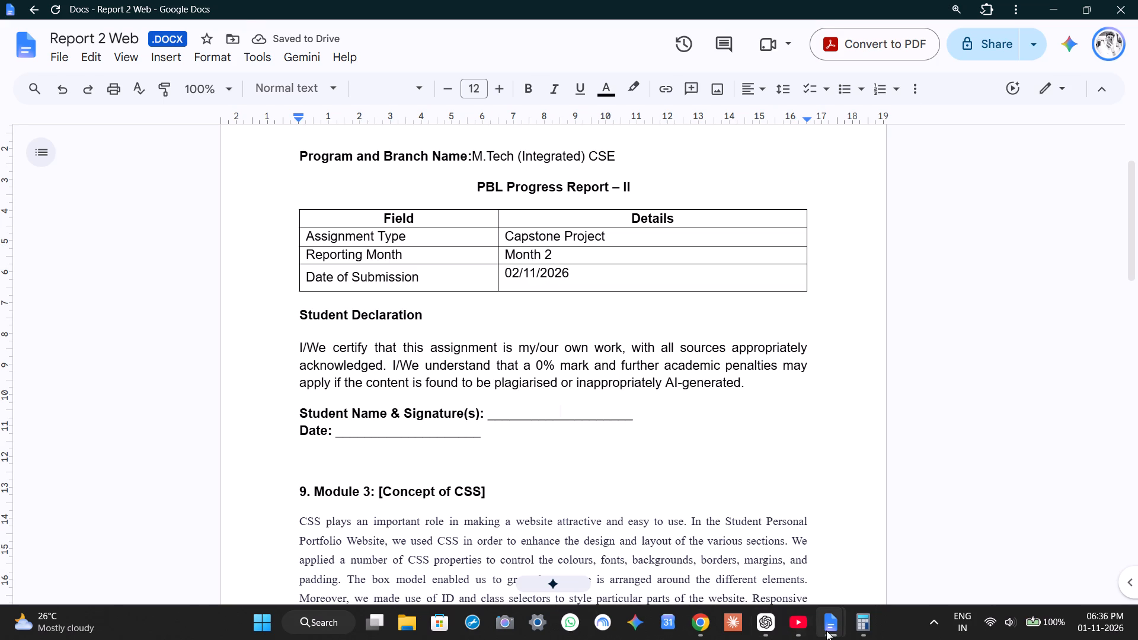
click(779, 574)
scroll(628, 386, down, 2)
scroll(628, 384, up, 9)
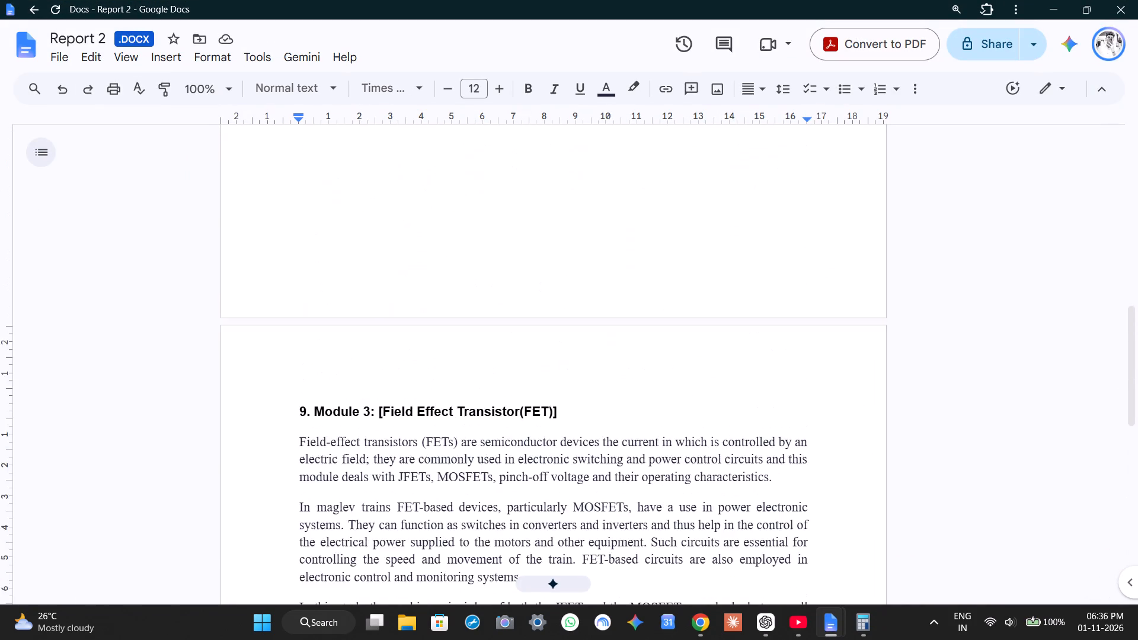
scroll(631, 379, up, 5)
scroll(635, 379, down, 2)
click(765, 345)
drag(769, 341, 717, 332)
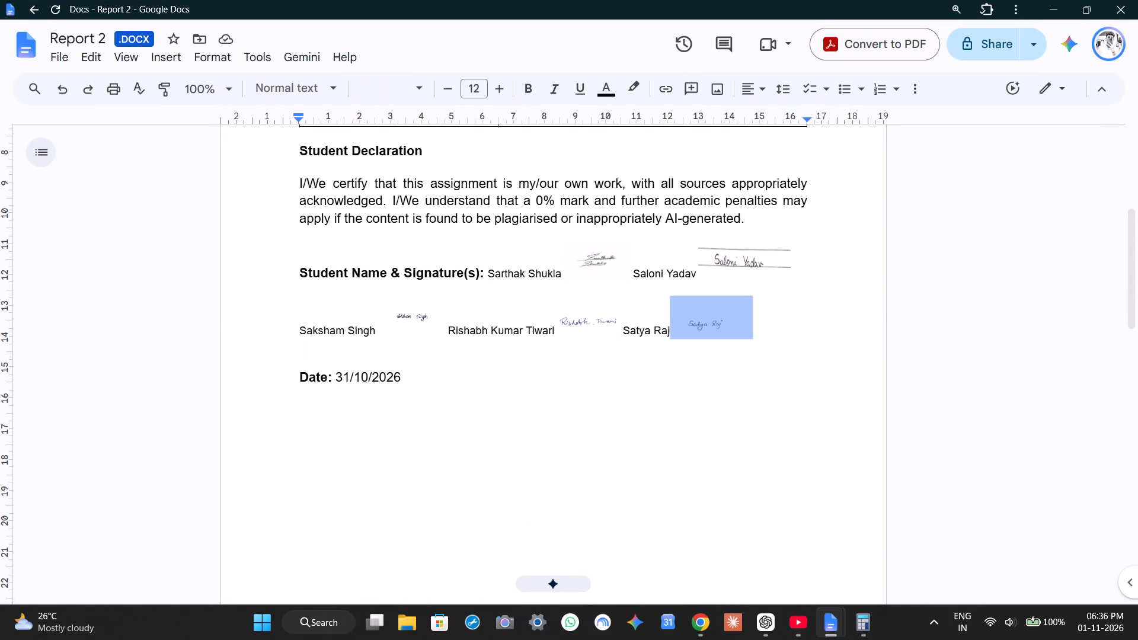
drag(717, 332, 488, 273)
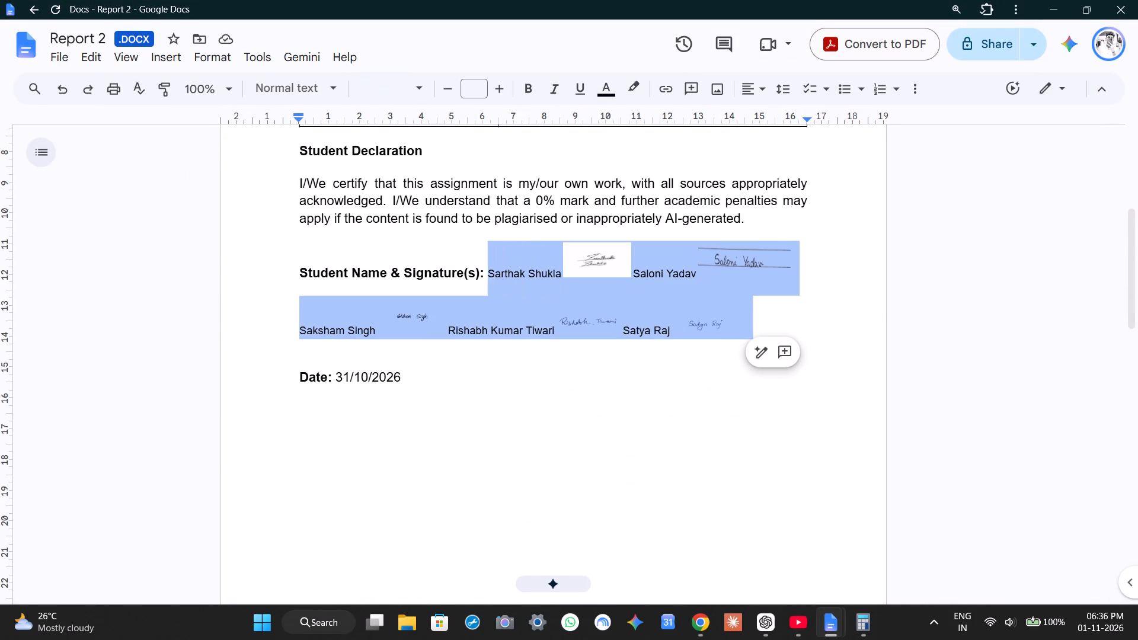
key(ctrl+c)
Back in Report 2 Web, replace the blank line after "Student Name & Signature(s):" with the copied names and signatures.
click(886, 569)
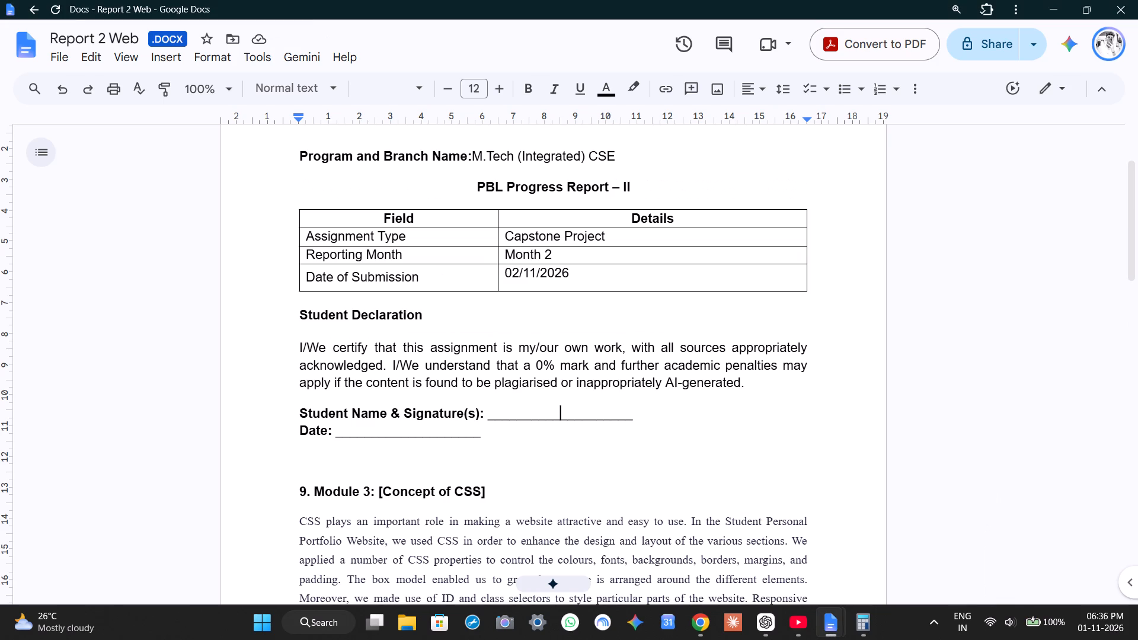
click(653, 420)
key(BackSpace)
key(BackSpace)
key(BackSpace)
key(BackSpace)
key(BackSpace)
key(BackSpace)
key(BackSpace)
key(BackSpace)
key(BackSpace)
key(BackSpace)
key(BackSpace)
key(BackSpace)
key(BackSpace)
key(BackSpace)
key(BackSpace)
key(BackSpace)
key(BackSpace)
key(BackSpace)
key(BackSpace)
key(BackSpace)
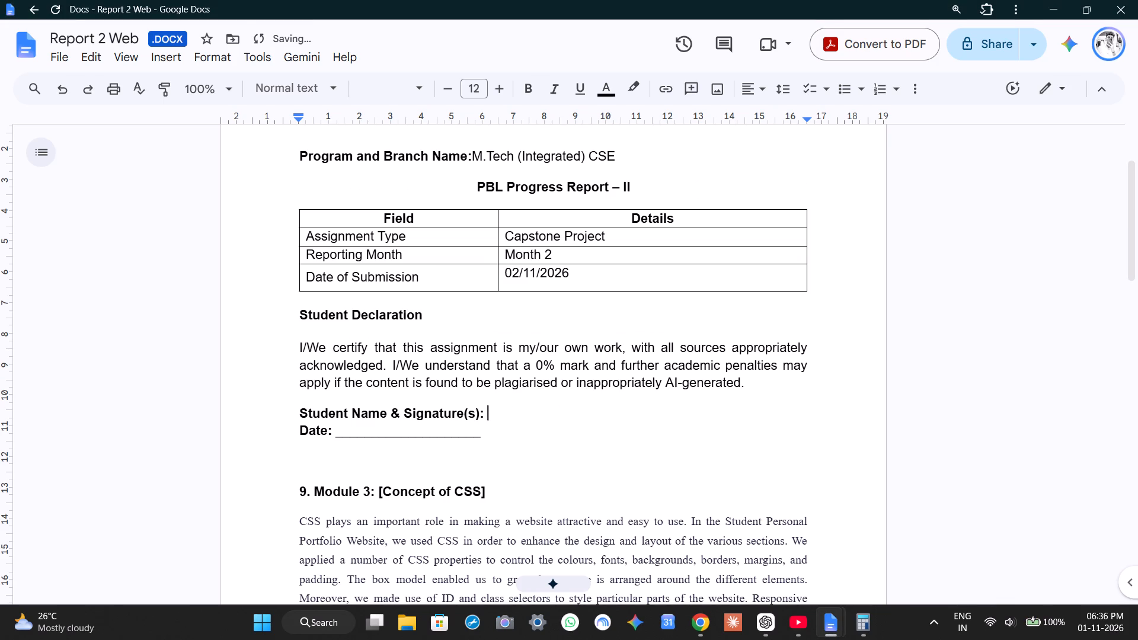
key(ctrl+v)
Replace the blank line after "Date:" in the Student Declaration with 31/10/2026.
scroll(638, 459, down, 2)
click(499, 386)
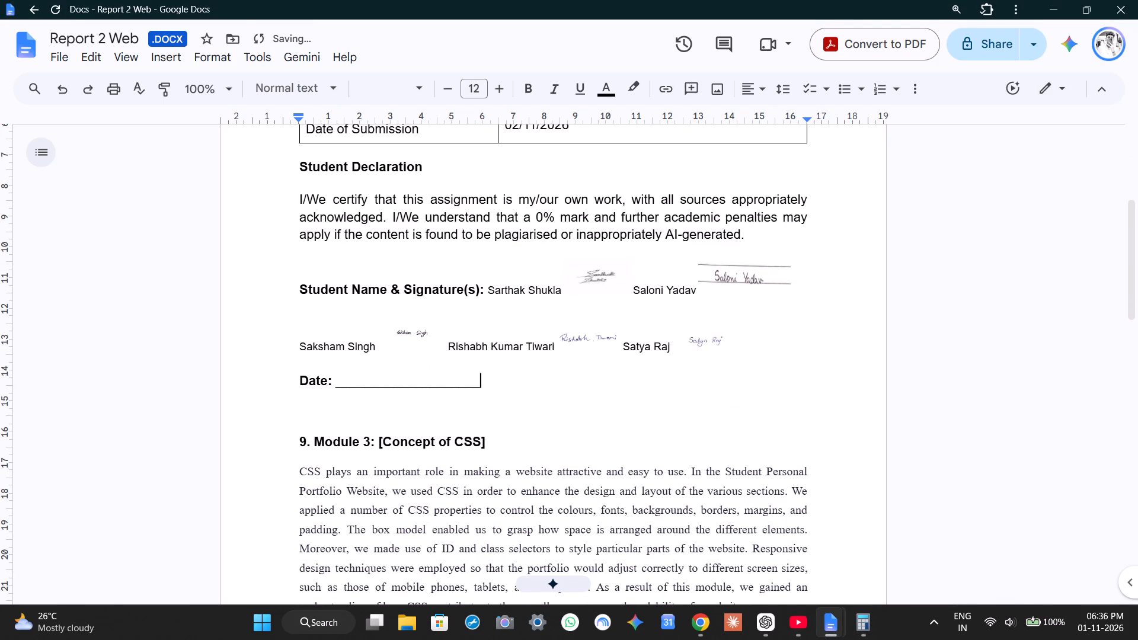
key(BackSpace)
key(BackSpace)
key(BackSpace)
key(BackSpace)
key(BackSpace)
key(BackSpace)
key(BackSpace)
key(BackSpace)
key(BackSpace)
key(BackSpace)
key(BackSpace)
key(BackSpace)
key(BackSpace)
key(BackSpace)
key(BackSpace)
key(BackSpace)
key(BackSpace)
key(BackSpace)
key(BackSpace)
key(BackSpace)
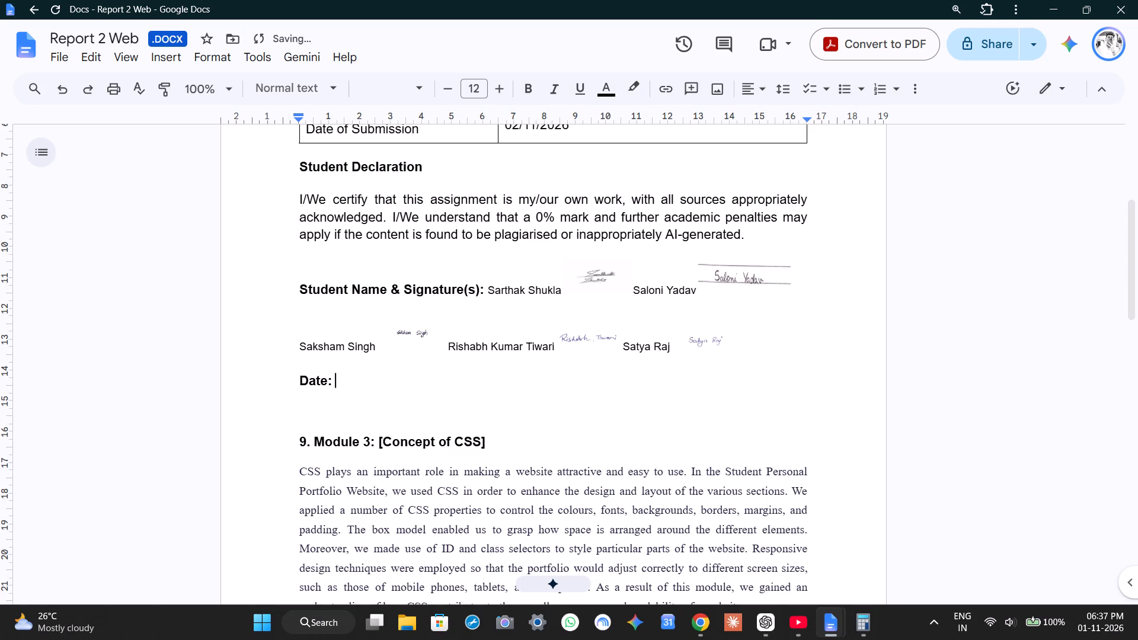
text(31/)
text(10/2026)
Insert five empty lines below the declaration date to push the "9. Module 3: [Concept of CSS]" section onto the second page.
scroll(615, 442, down, 2)
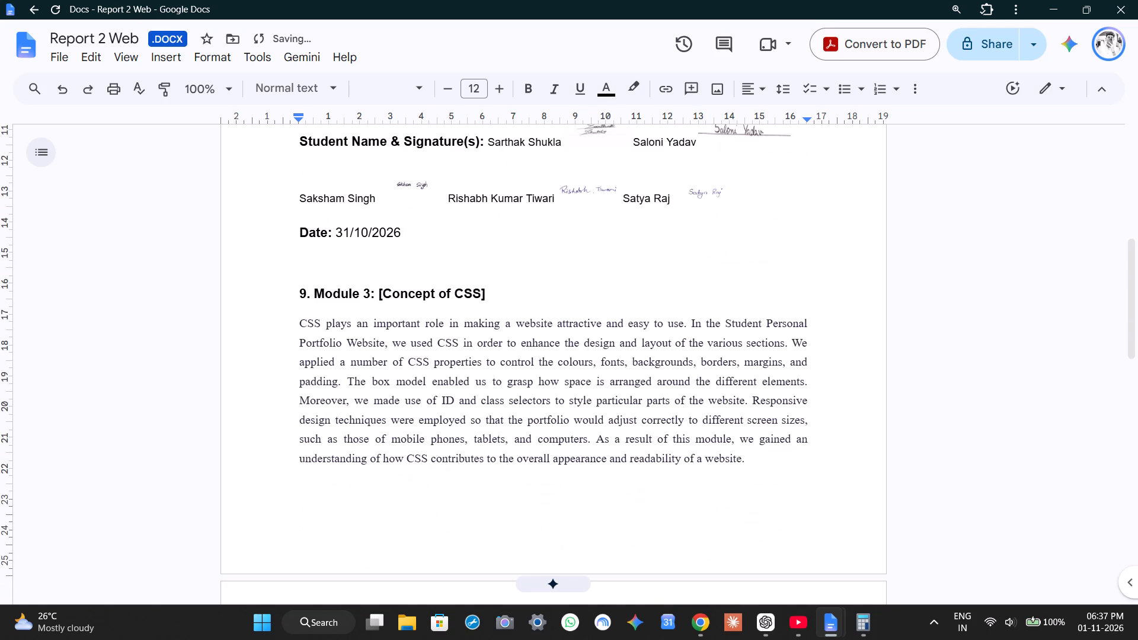
click(422, 255)
scroll(459, 255, up, 4)
scroll(459, 255, down, 4)
key(Return)
key(Return)
key(Return)
key(Return)
key(Return)
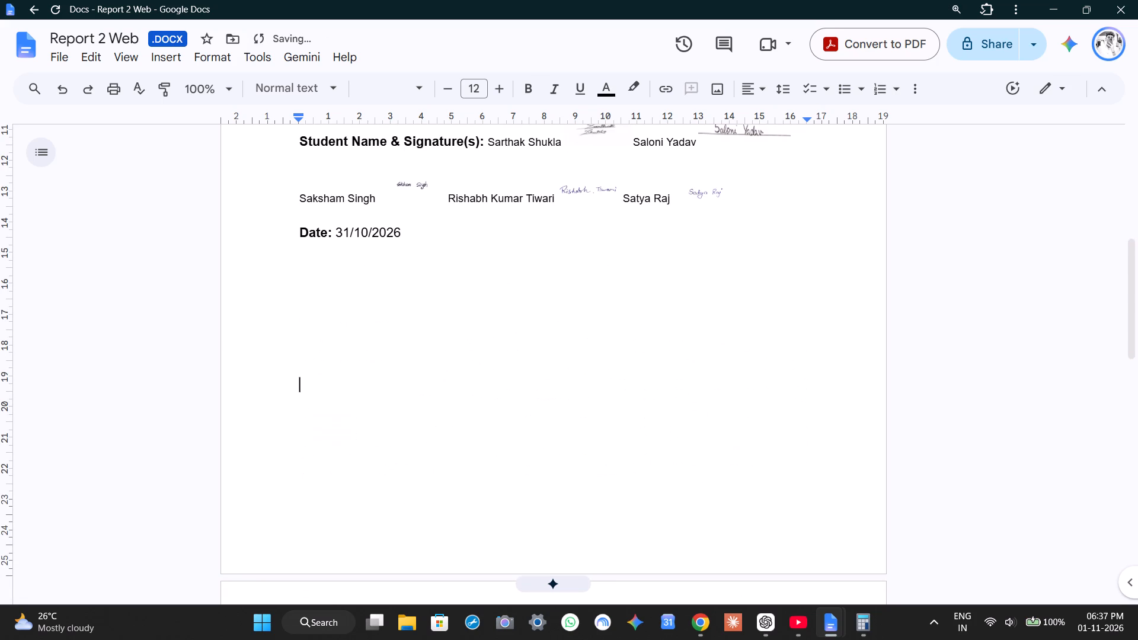
Check the layout of the cover page and the start of the Module 3 page.
click(475, 393)
scroll(647, 415, up, 1)
scroll(647, 415, down, 11)
scroll(671, 373, up, 6)
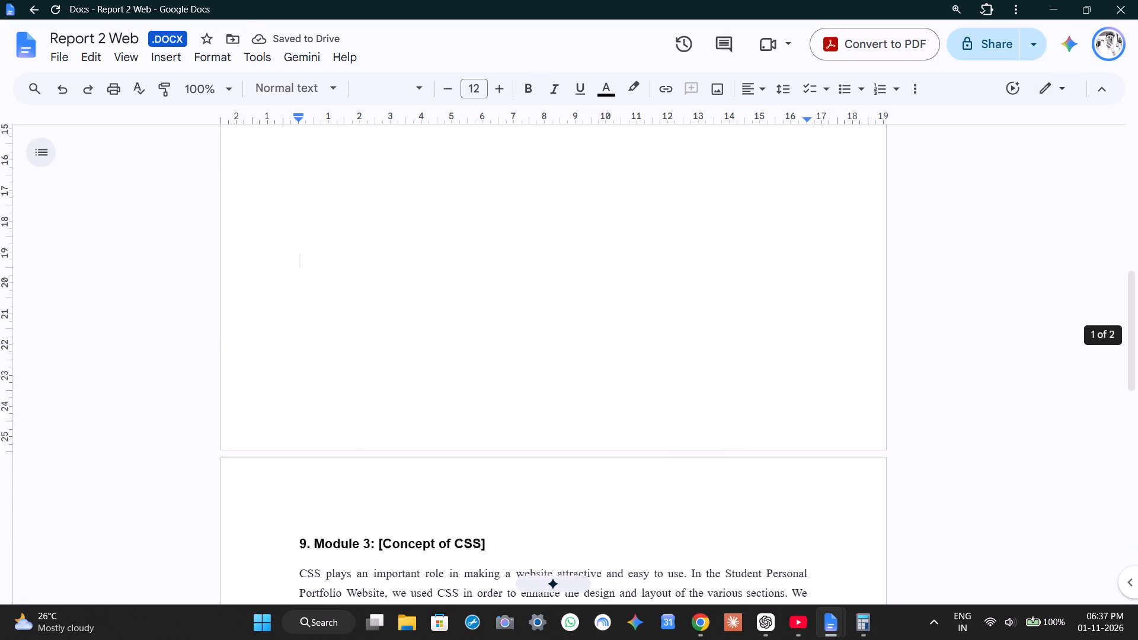
scroll(676, 367, up, 14)
click(756, 273)
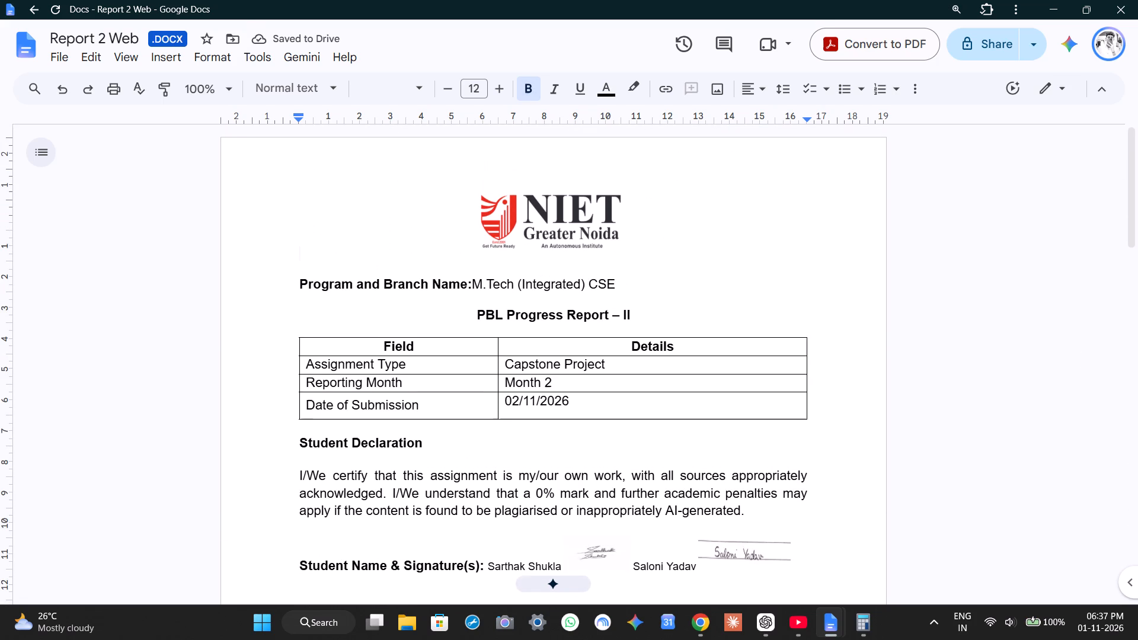
scroll(820, 292, down, 2)
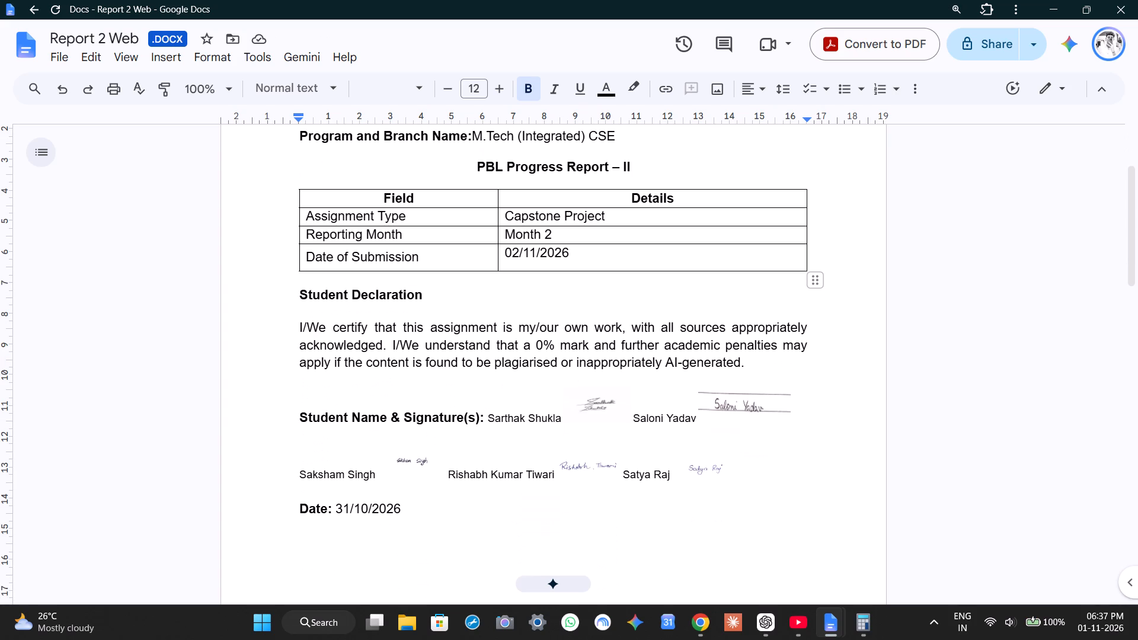
Save the Report 2 Web document.
key(ctrl+s)
key(ctrl+s)
key(ctrl+s)
key(ctrl+s)
Print all pages of the report to a PDF file, choosing the Desktop as the save folder.
key(ctrl+p)
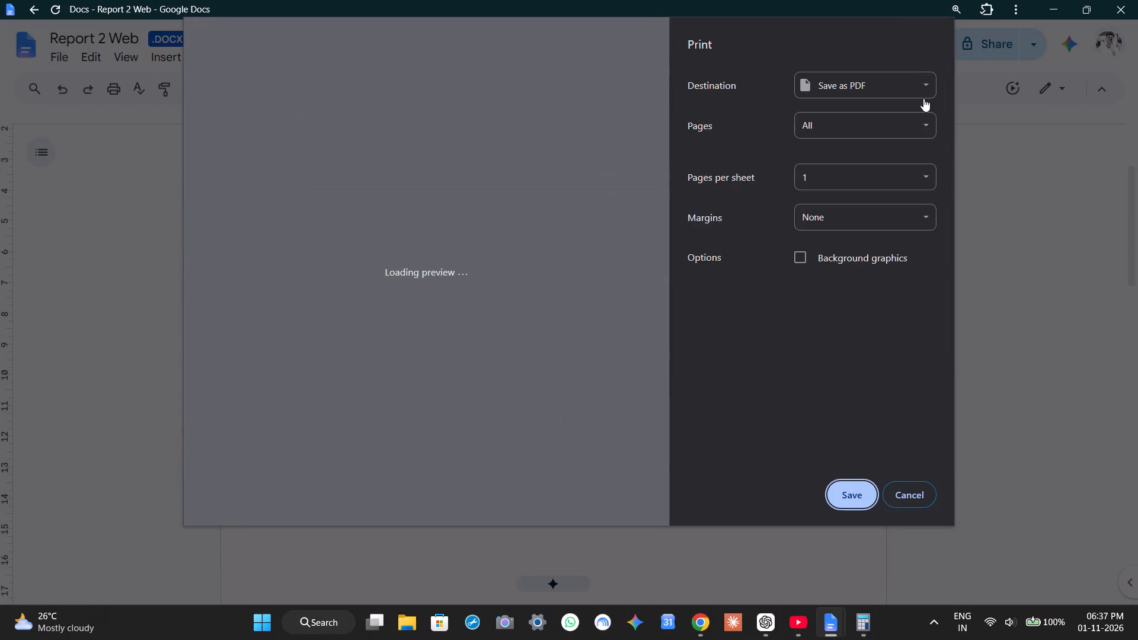
click(858, 493)
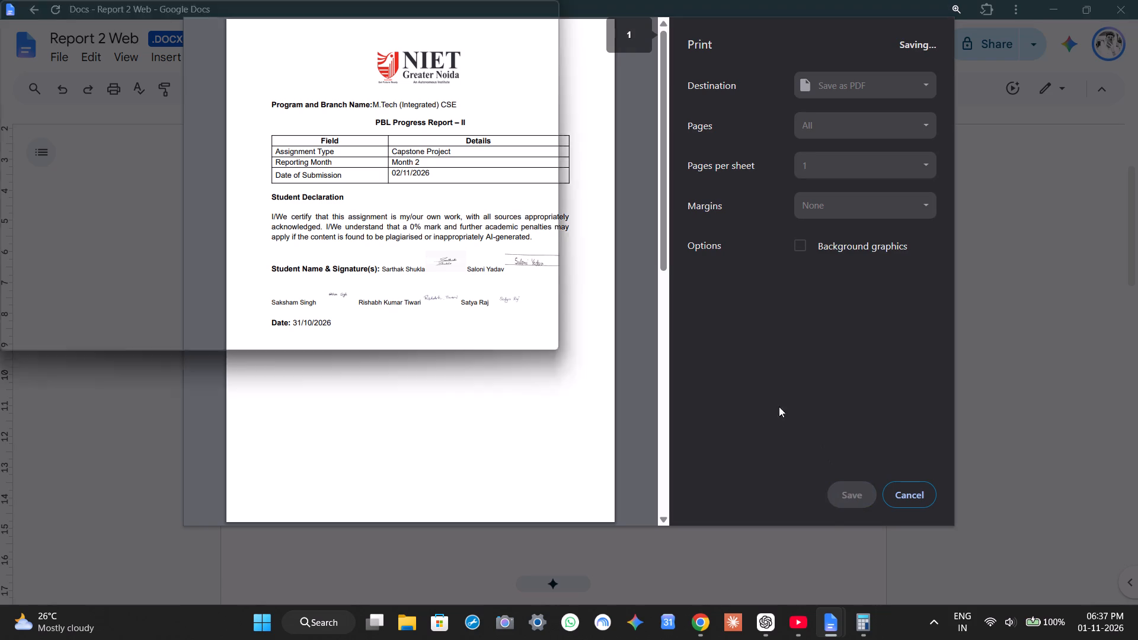
click(47, 140)
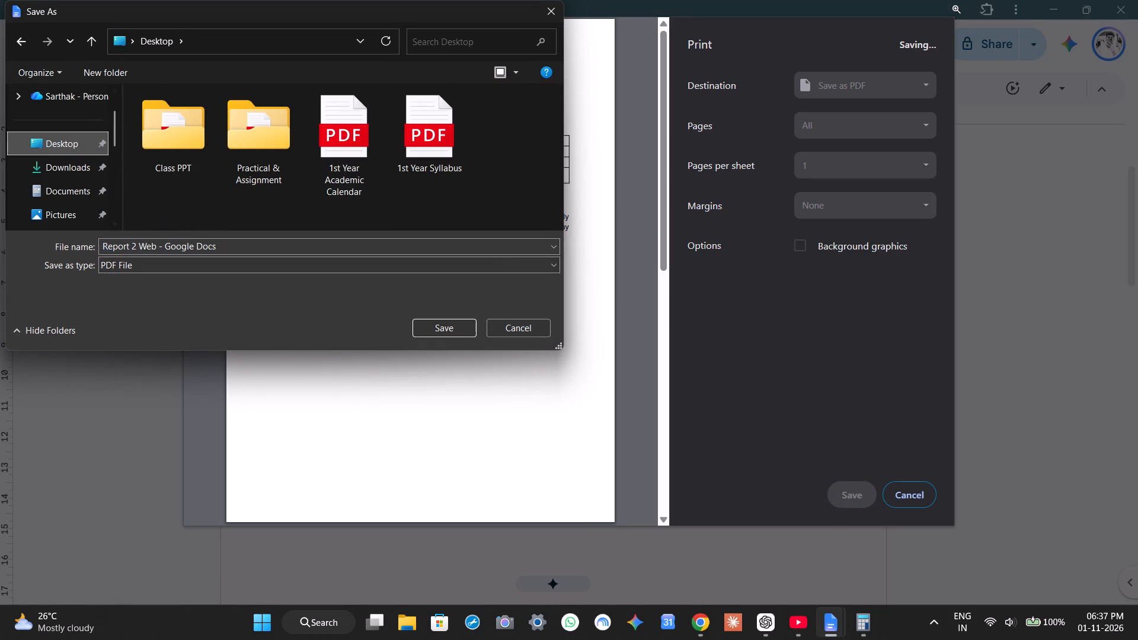
Save the Report 2 Web PDF on the Desktop under the name WEB and close that document's window.
click(234, 245)
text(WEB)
click(458, 325)
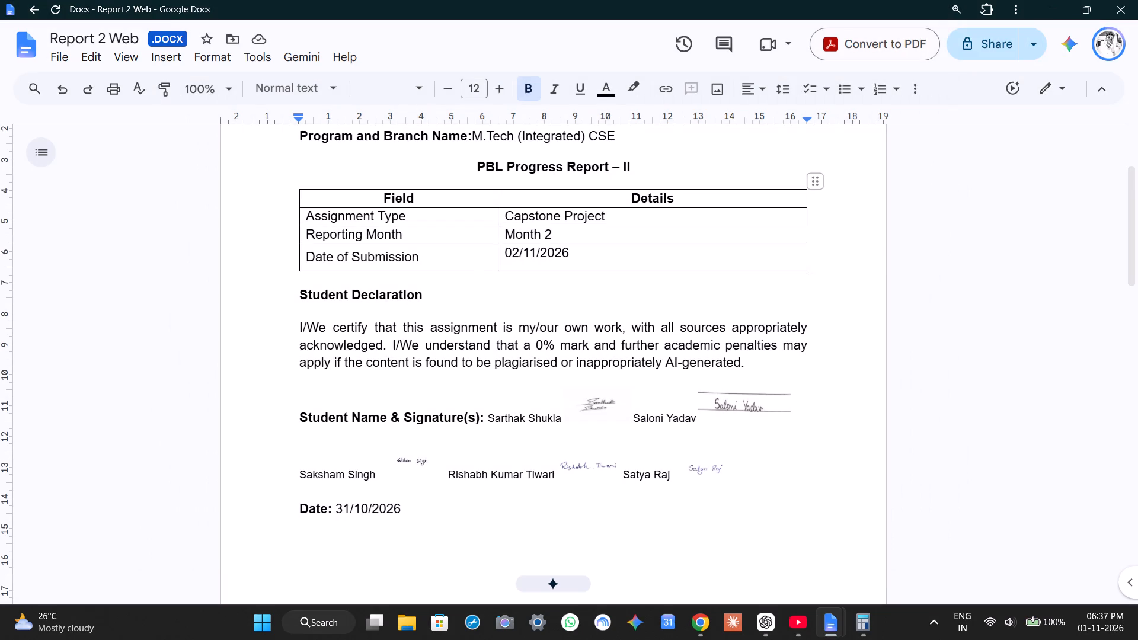
click(1137, 6)
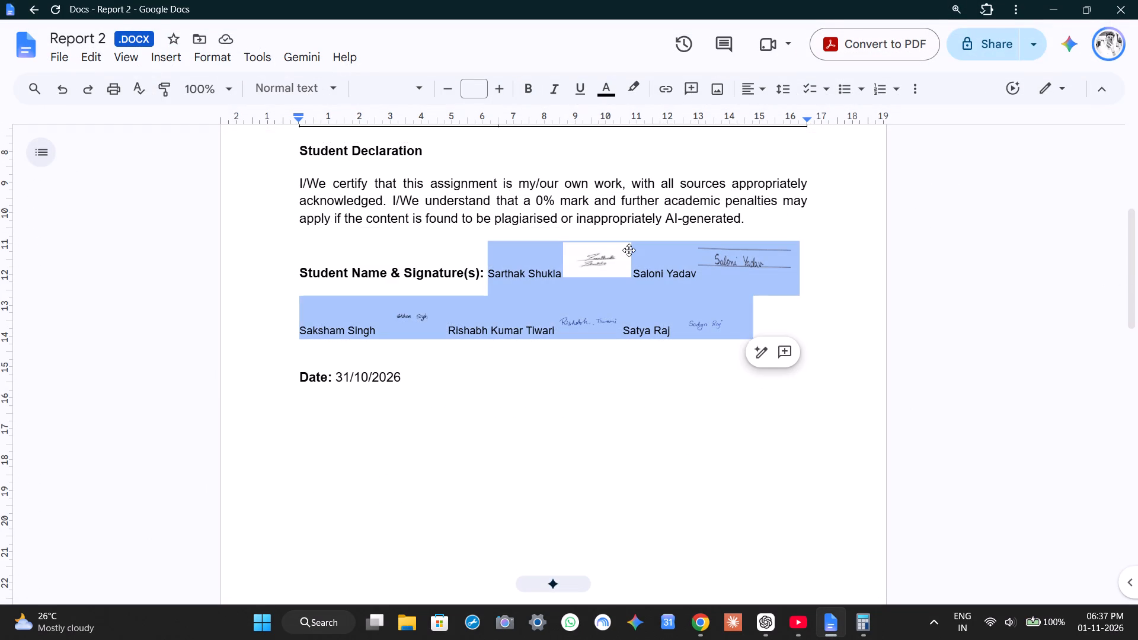
Export all pages of the Report 2 document to the Desktop as a PDF named Physics and close its window.
scroll(672, 297, up, 2)
click(568, 528)
key(ctrl+p)
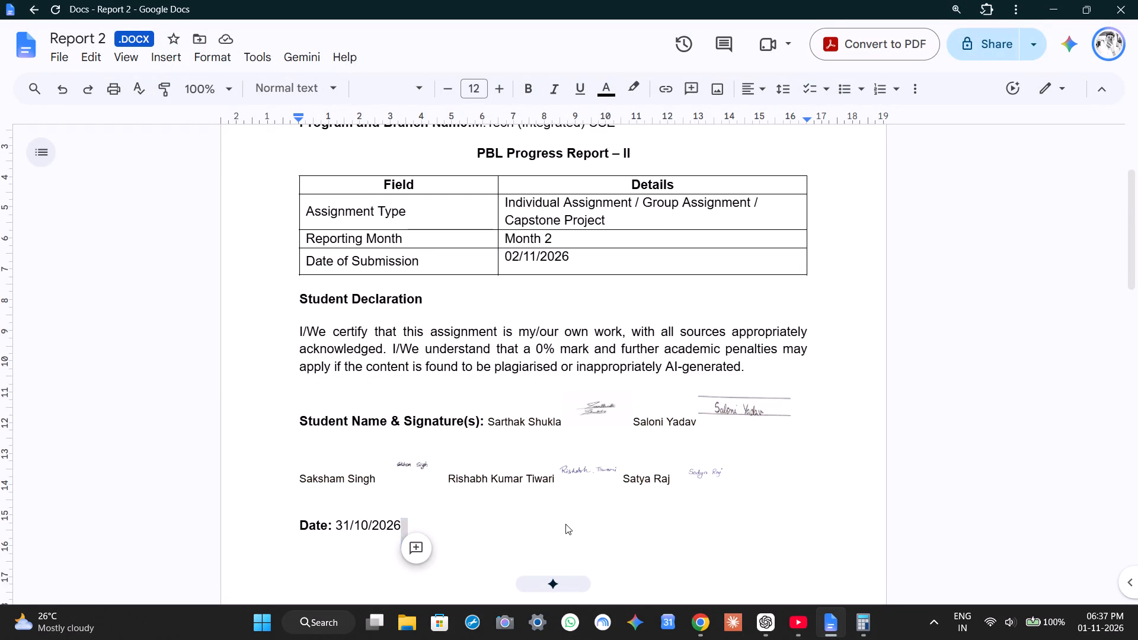
click(846, 484)
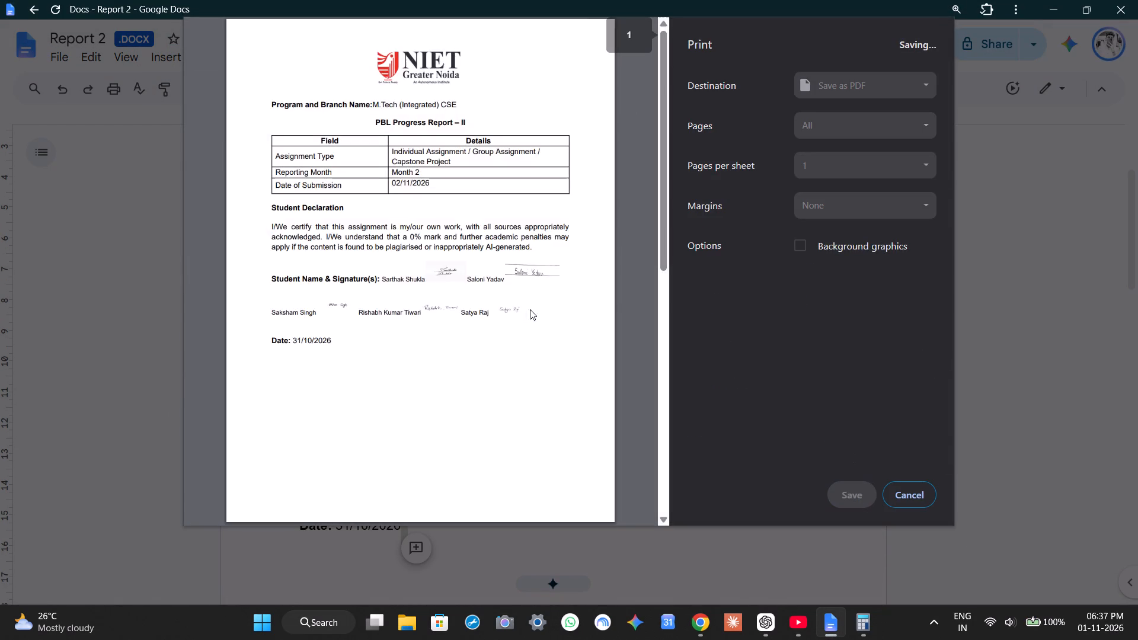
click(75, 150)
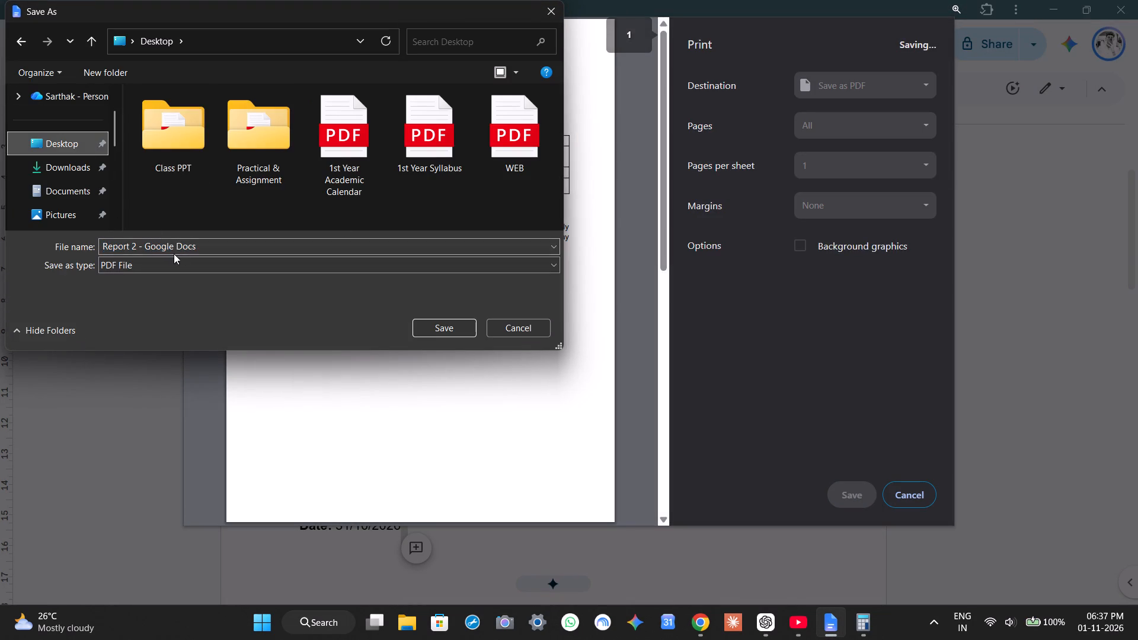
drag(205, 247, 88, 250)
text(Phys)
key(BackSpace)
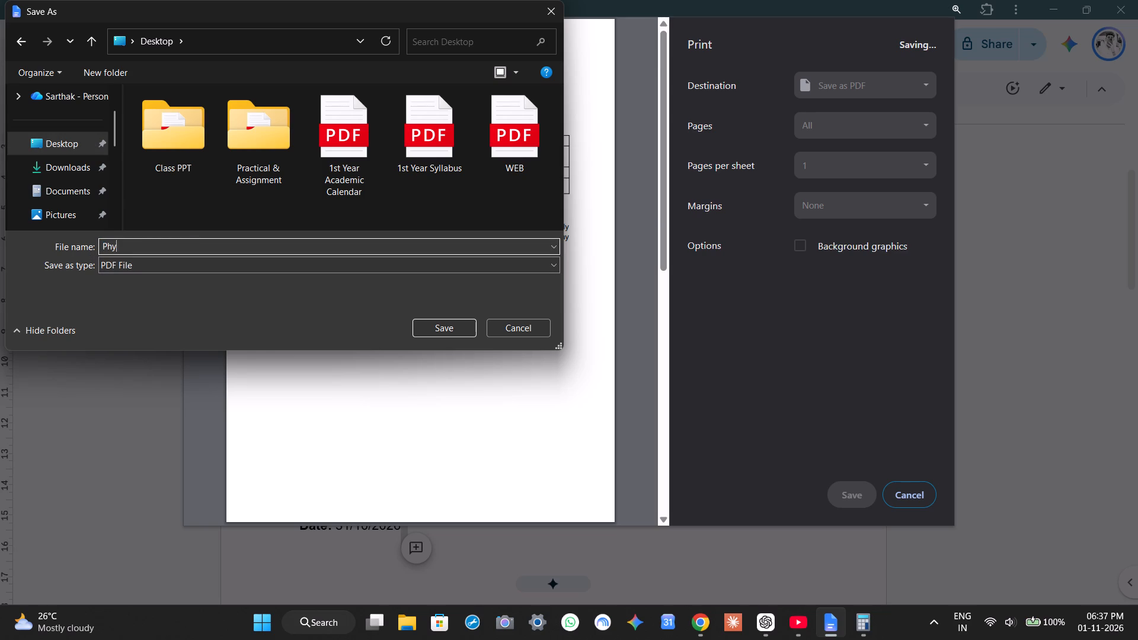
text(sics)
click(437, 327)
click(1137, 0)
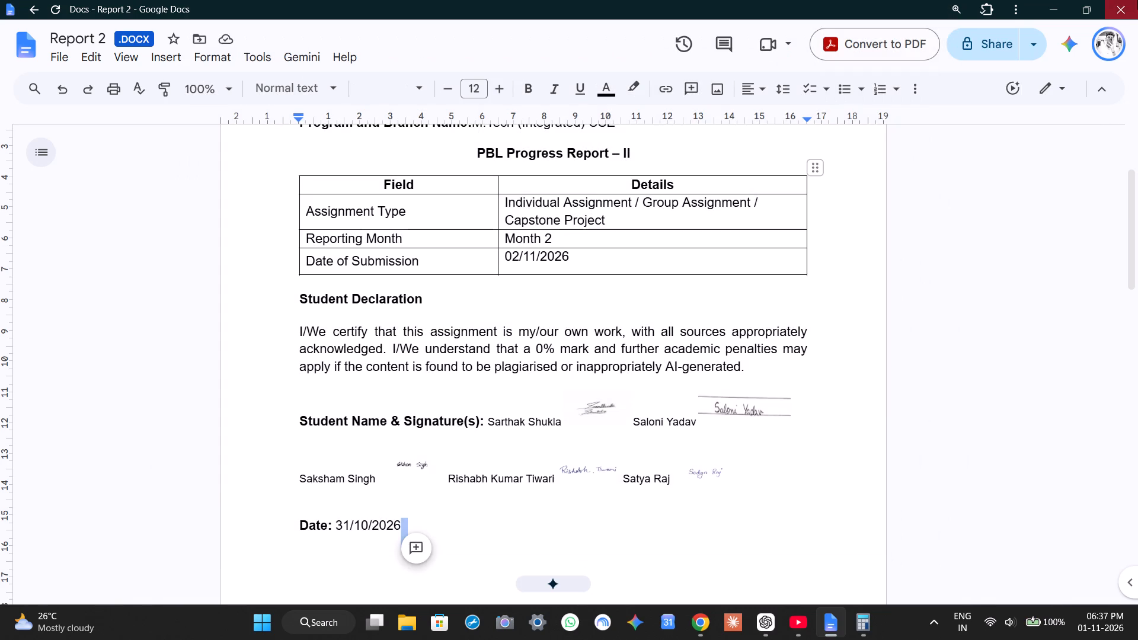